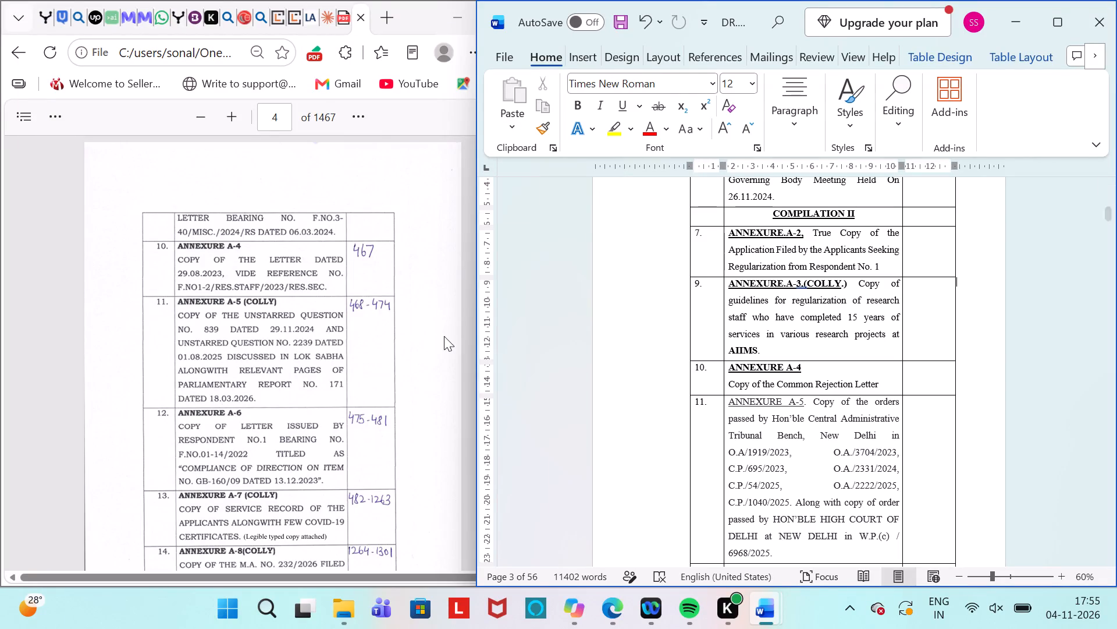
Insert "Letter Dated 26." before "guidelines" in the Annexure A-3 (Colly) entry of the Word index, following the reference PDF.
{"action": "scroll", "coordinate": [402, 328], "scroll_direction": "up", "scroll_amount": 2}
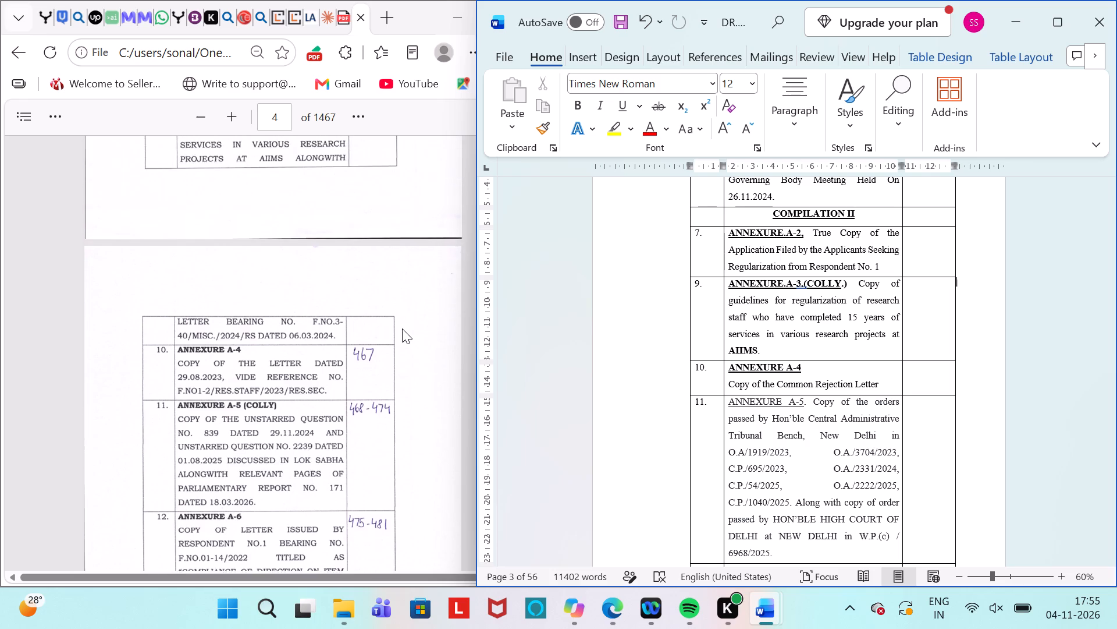
{"action": "scroll", "coordinate": [402, 328], "scroll_direction": "up", "scroll_amount": 2}
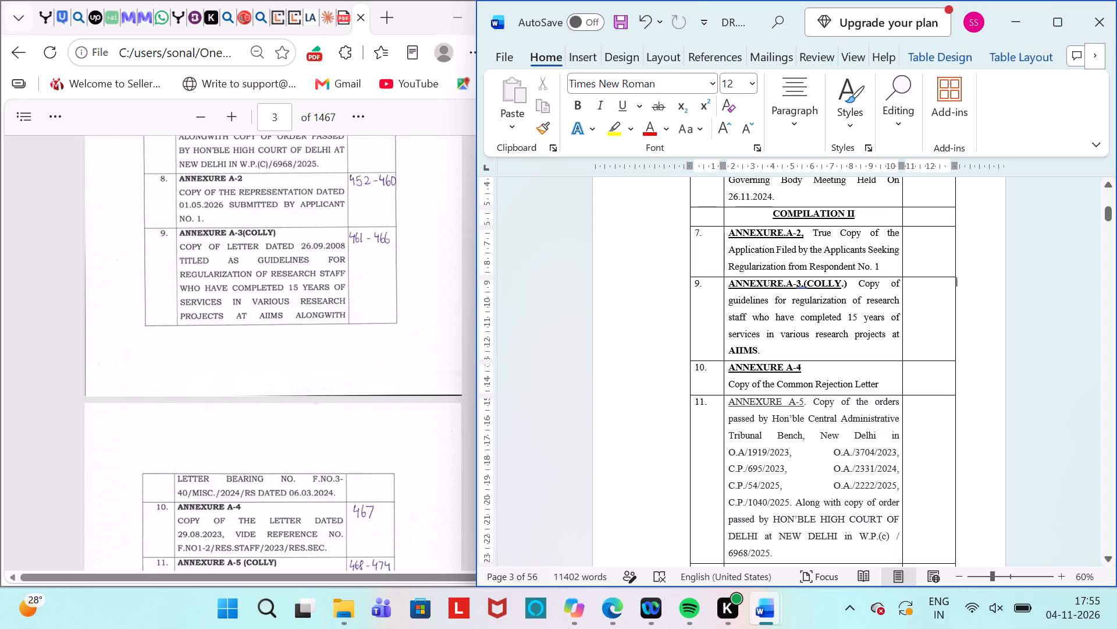
{"action": "left_click", "coordinate": [730, 301]}
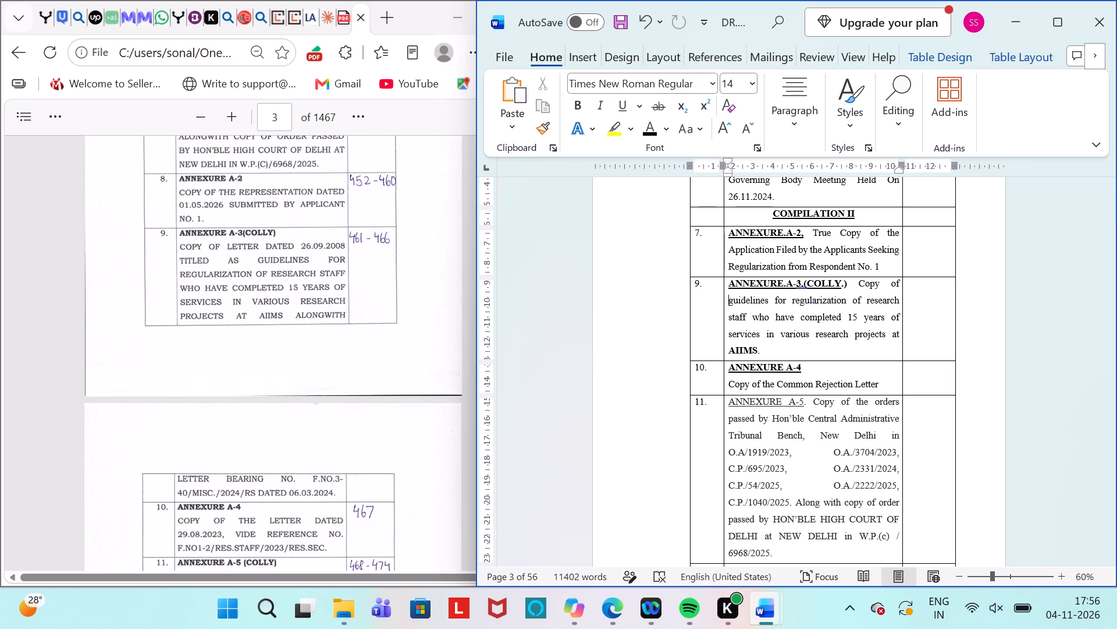
{"action": "type", "text": "Letter"}
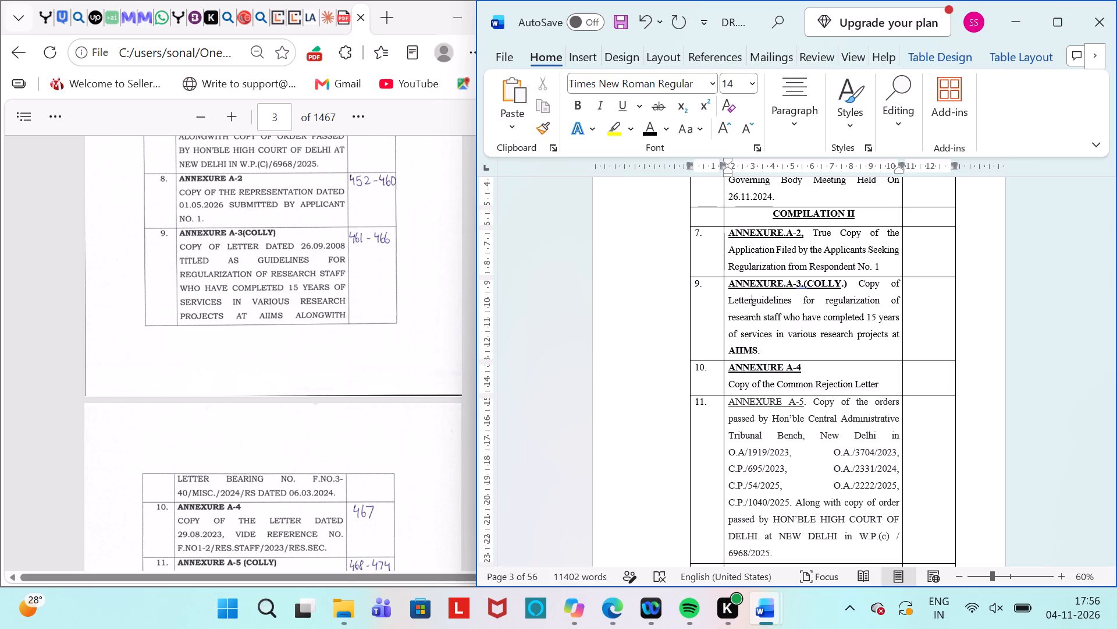
{"action": "key", "text": "space"}
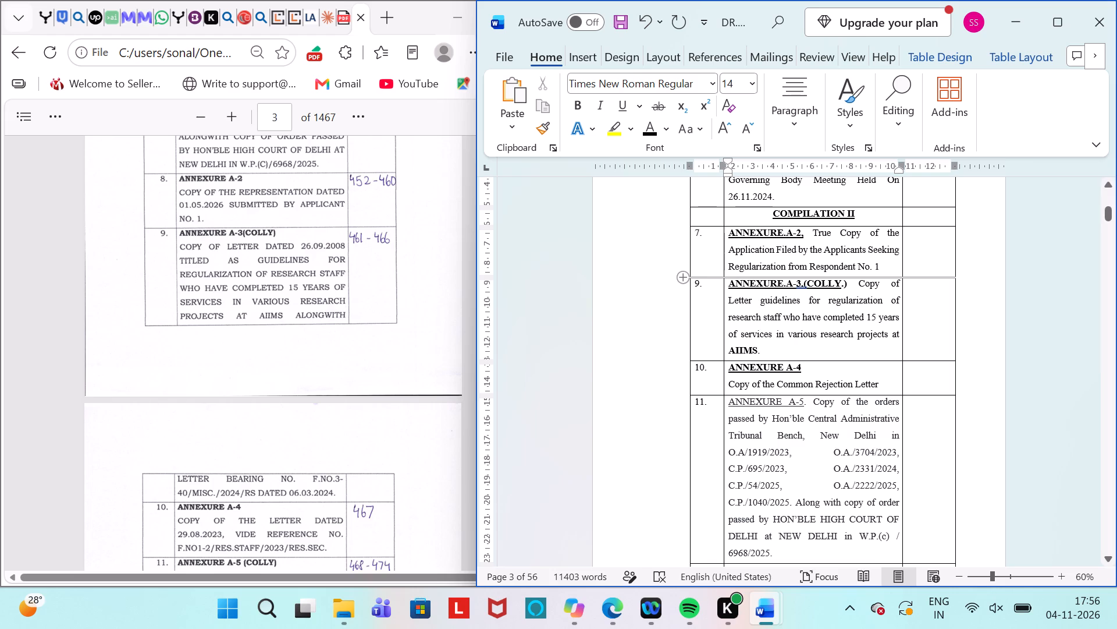
{"action": "scroll", "coordinate": [641, 250], "scroll_direction": "up", "scroll_amount": 2, "text": "ctrl"}
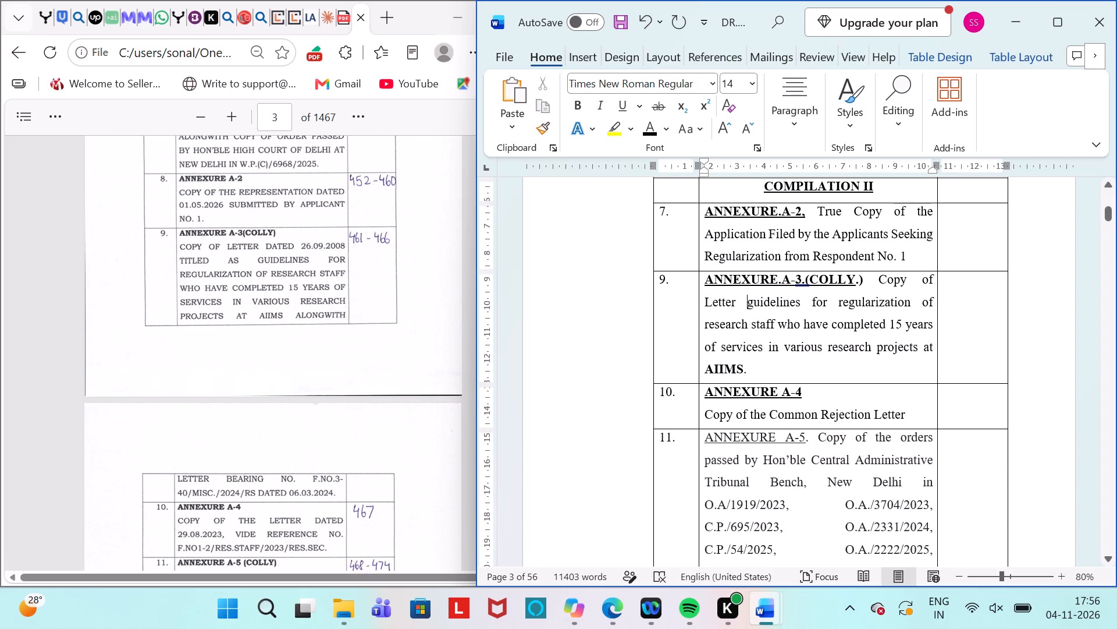
{"action": "type", "text": "Dated"}
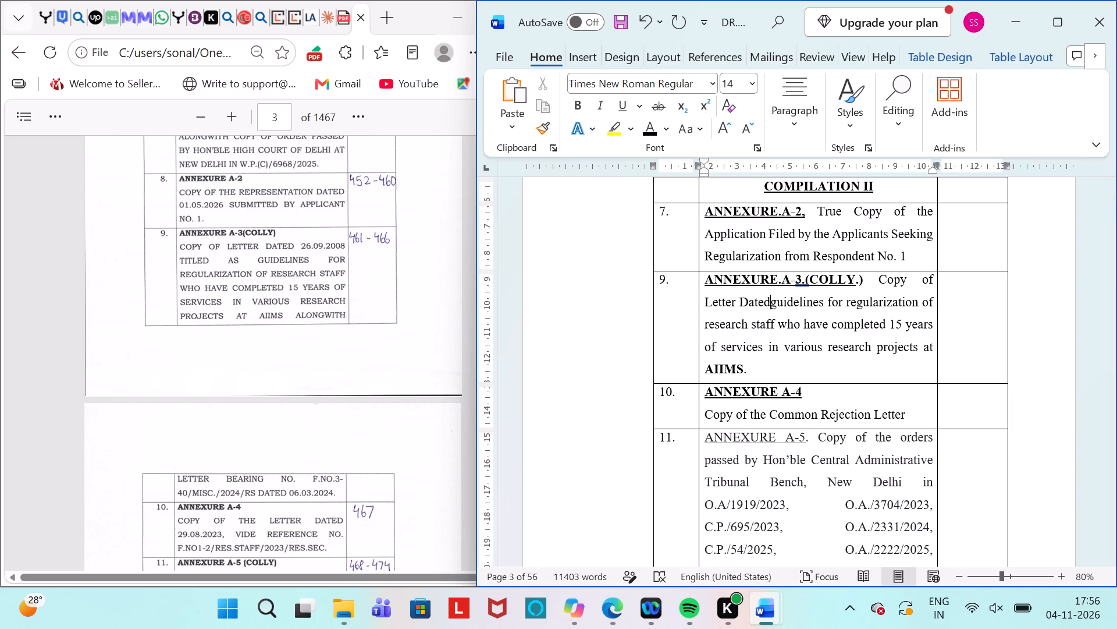
{"action": "key", "text": "space"}
{"action": "key", "text": "space"}
{"action": "type", "text": "26."}
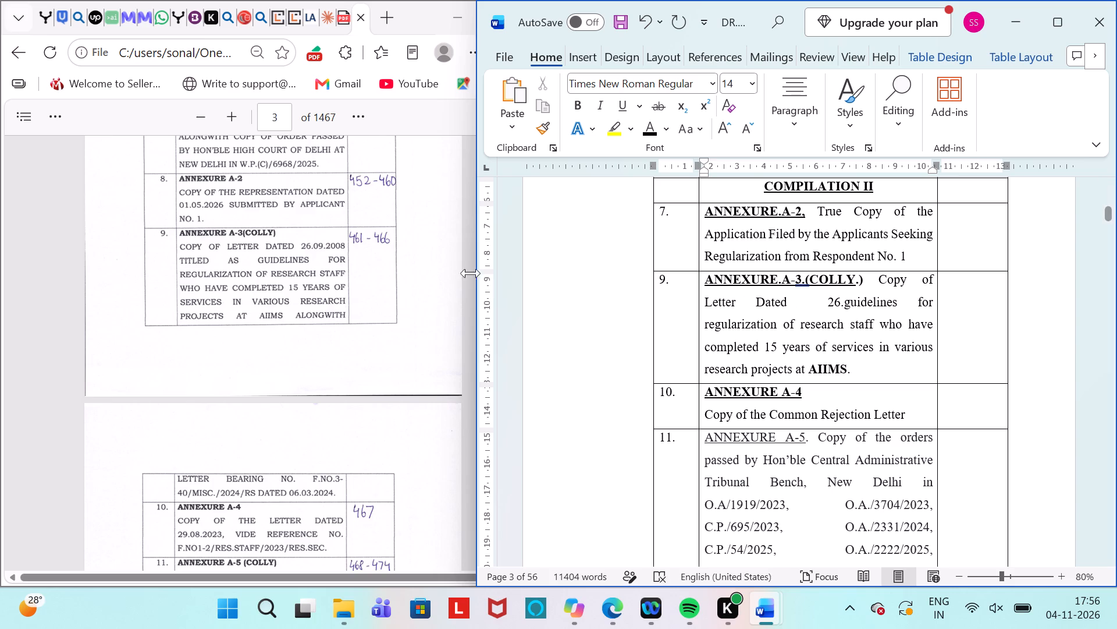
Review the reference PDF's index, from the Compilation II annexures back to the case title and Compilation I entries.
{"action": "scroll", "coordinate": [418, 266], "scroll_direction": "up", "scroll_amount": 2}
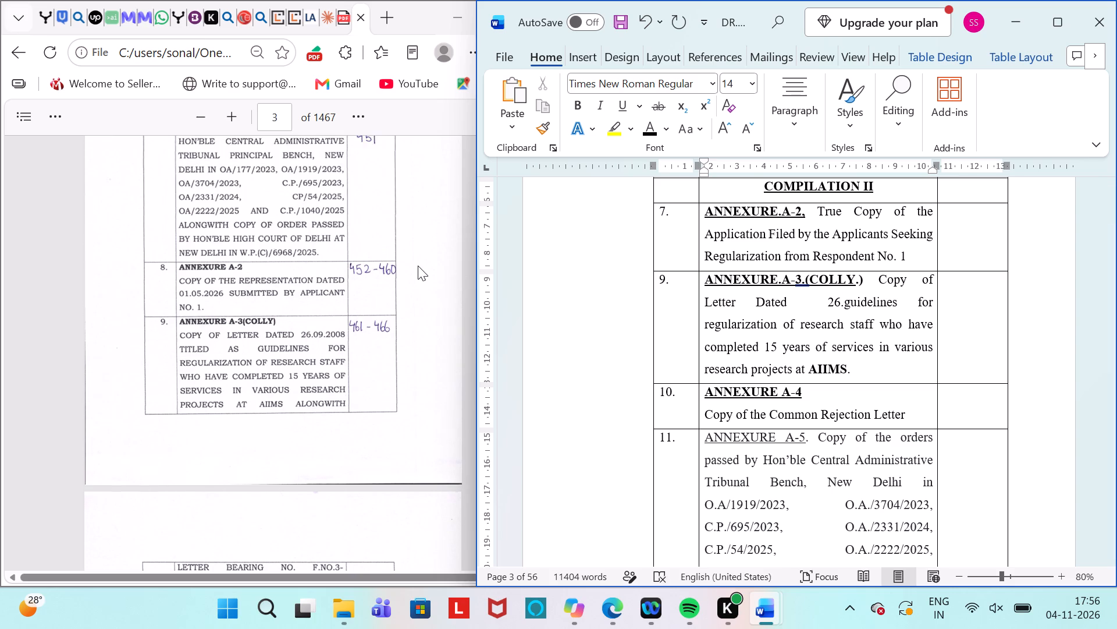
{"action": "scroll", "coordinate": [418, 266], "scroll_direction": "up", "scroll_amount": 1}
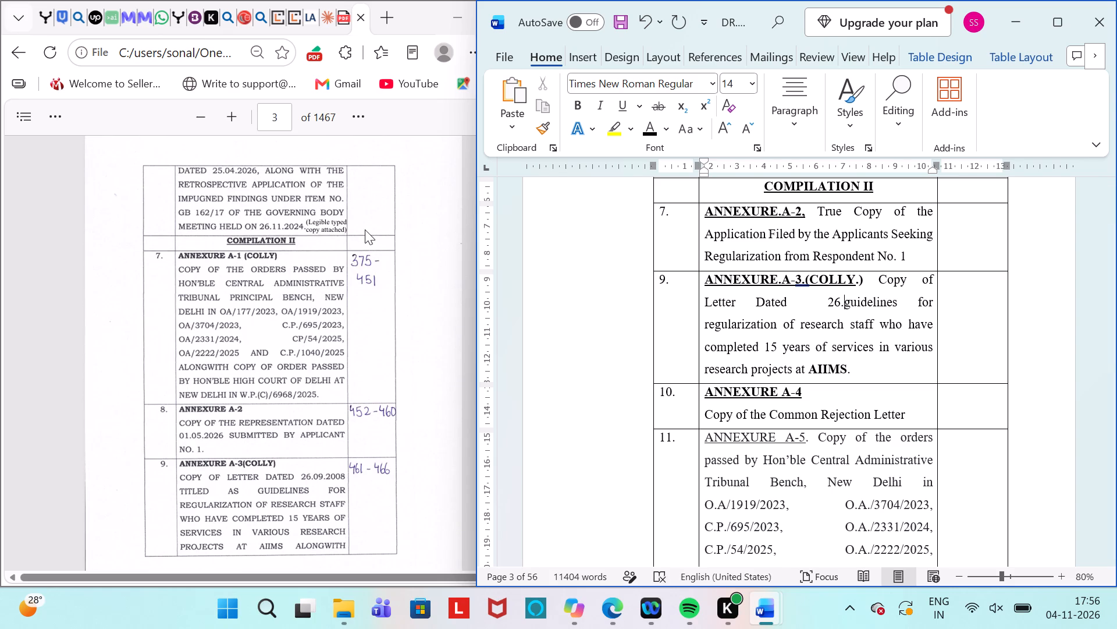
{"action": "scroll", "coordinate": [365, 229], "scroll_direction": "up", "scroll_amount": 3}
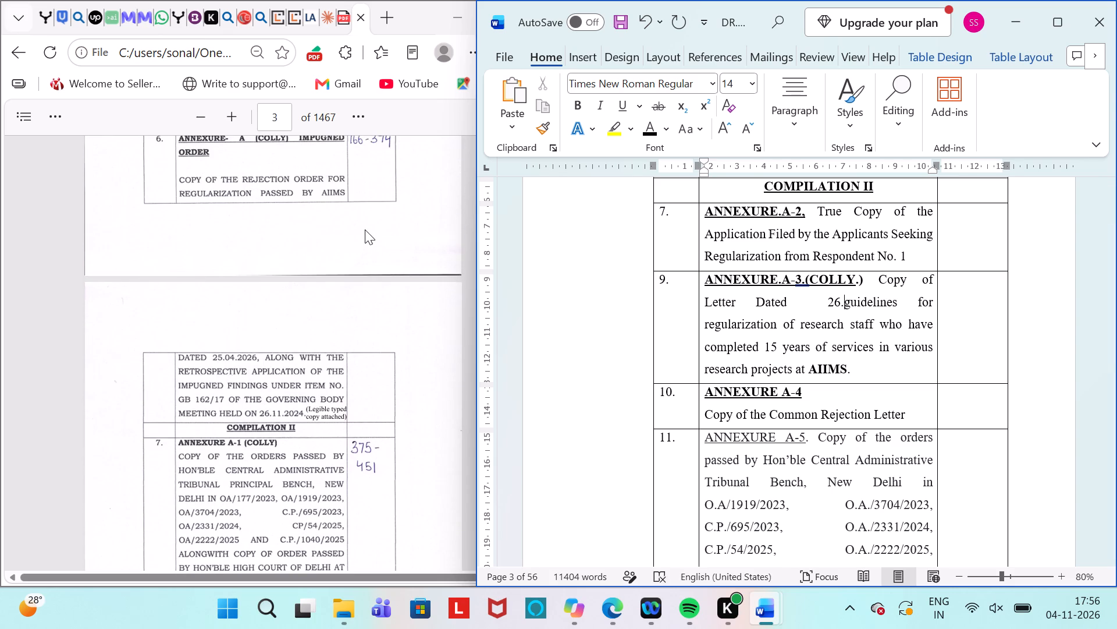
{"action": "scroll", "coordinate": [365, 229], "scroll_direction": "up", "scroll_amount": 4}
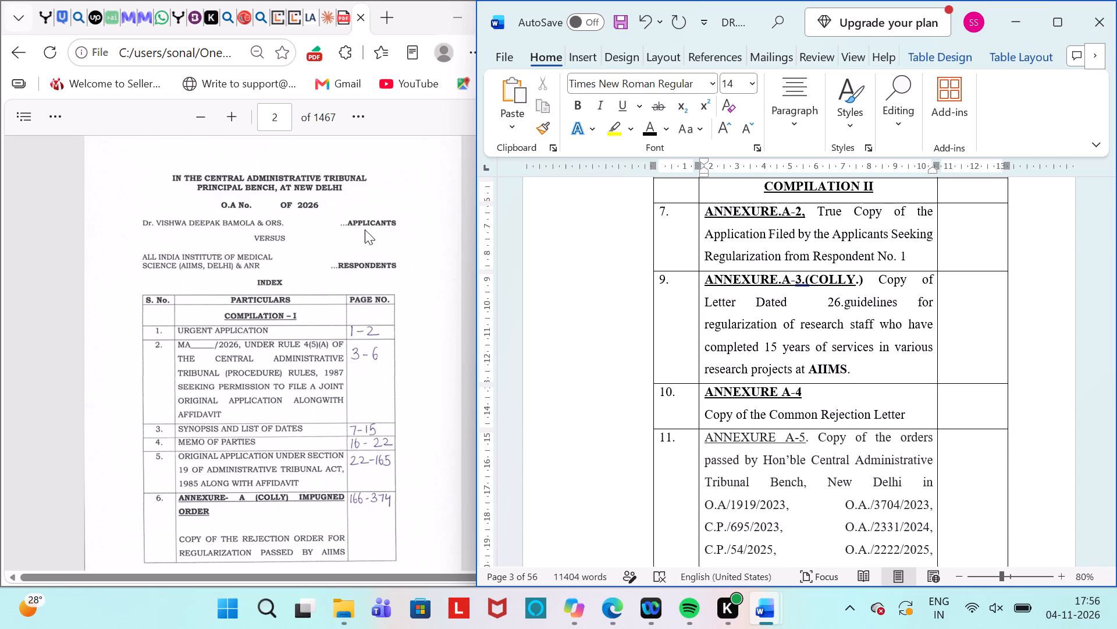
{"action": "scroll", "coordinate": [365, 229], "scroll_direction": "up", "scroll_amount": 1}
{"action": "scroll", "coordinate": [365, 229], "scroll_direction": "down", "scroll_amount": 1}
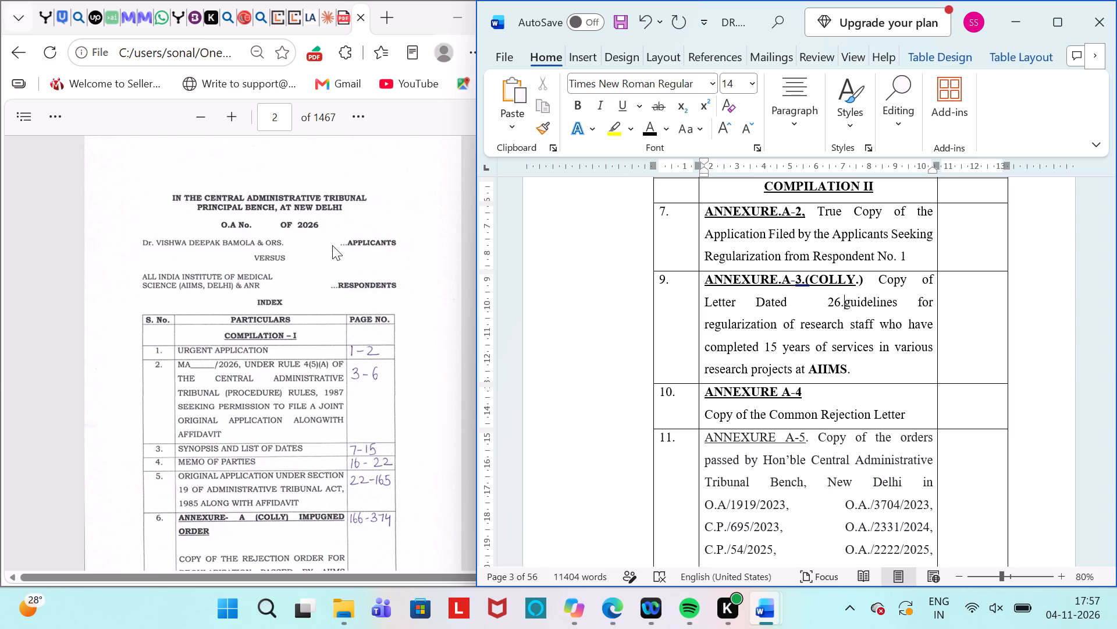
{"action": "scroll", "coordinate": [332, 245], "scroll_direction": "down", "scroll_amount": 3}
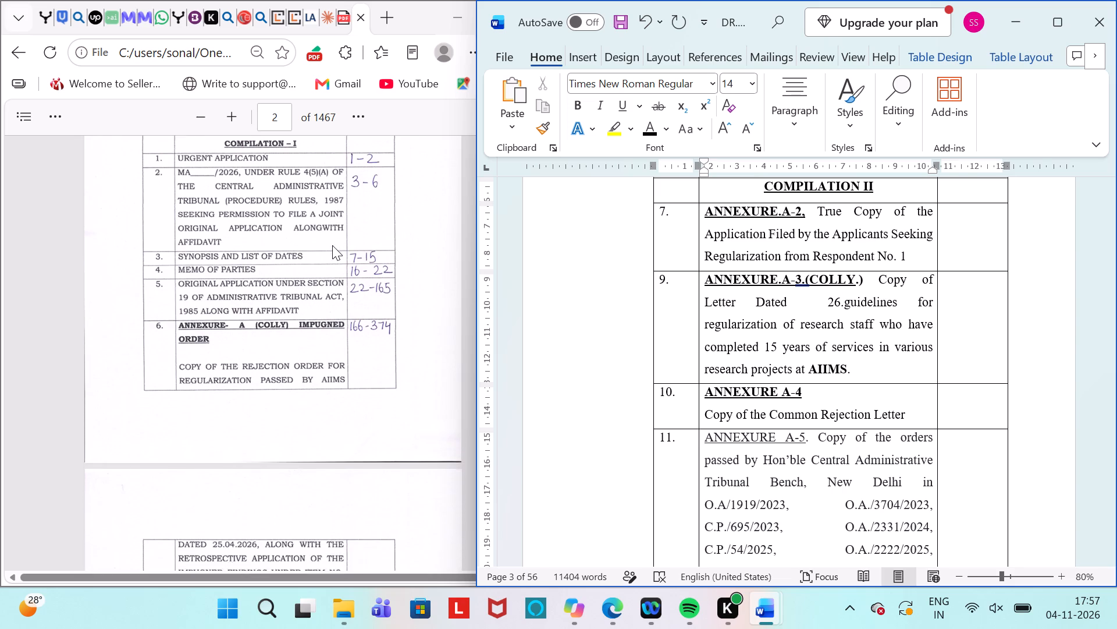
{"action": "scroll", "coordinate": [332, 245], "scroll_direction": "down", "scroll_amount": 2}
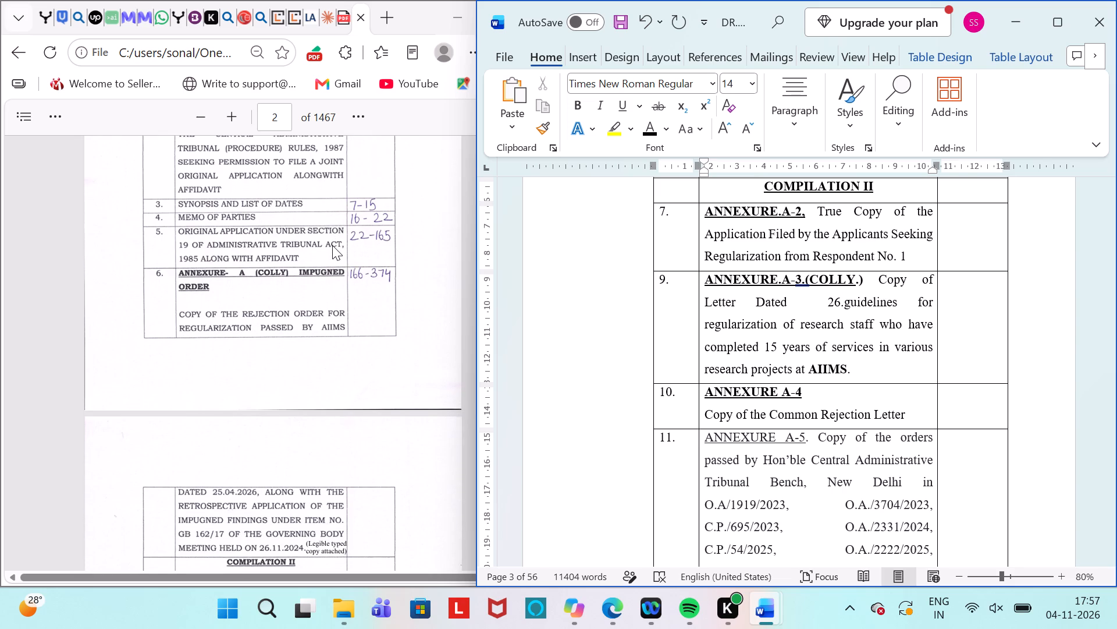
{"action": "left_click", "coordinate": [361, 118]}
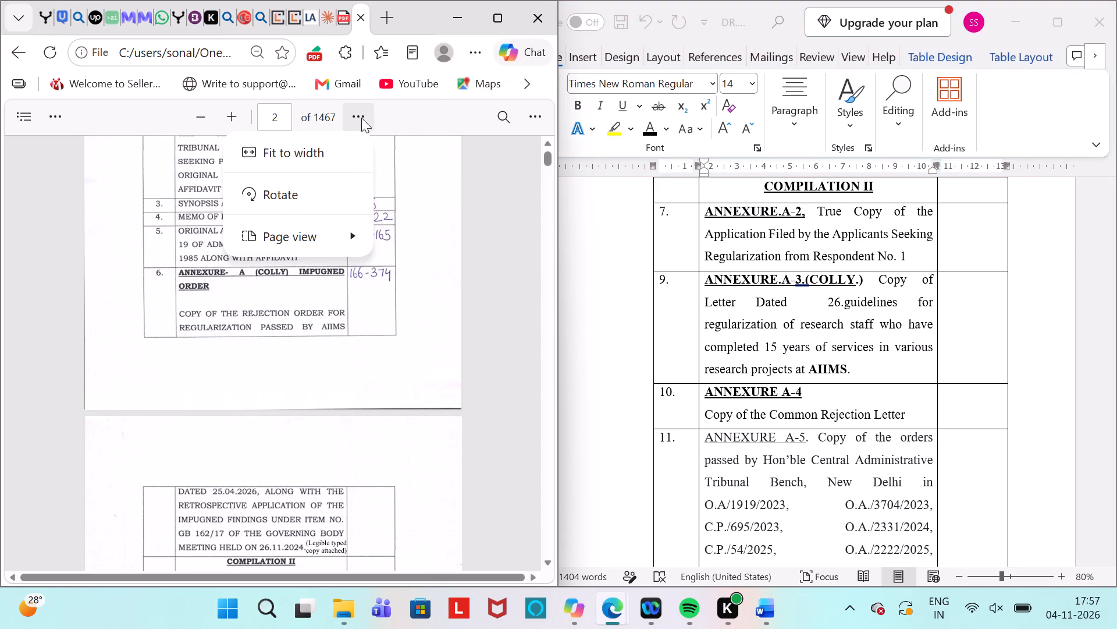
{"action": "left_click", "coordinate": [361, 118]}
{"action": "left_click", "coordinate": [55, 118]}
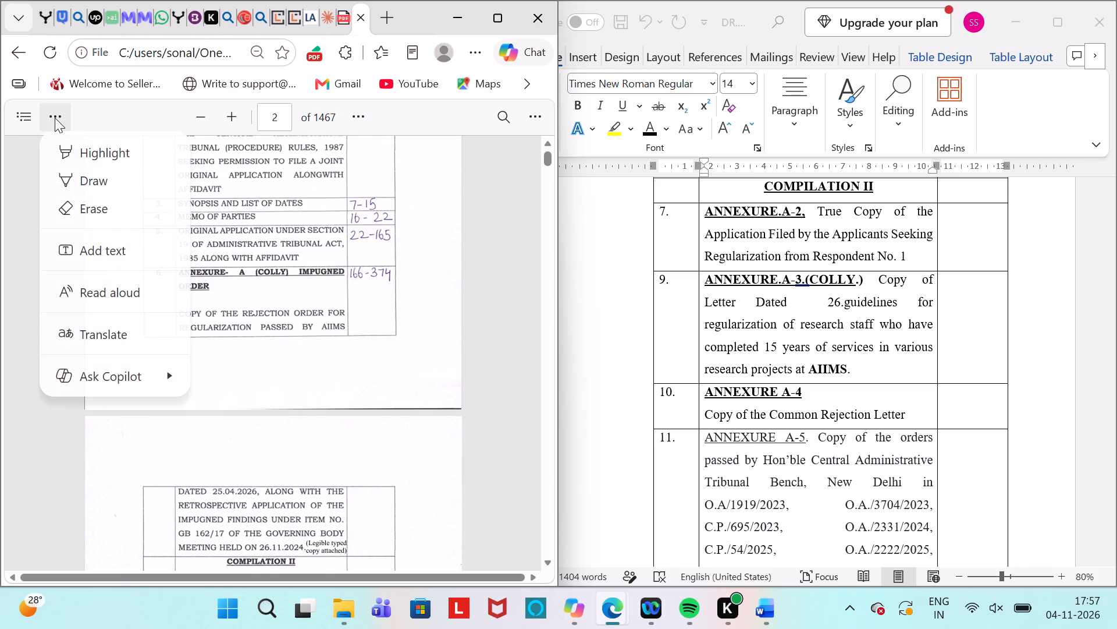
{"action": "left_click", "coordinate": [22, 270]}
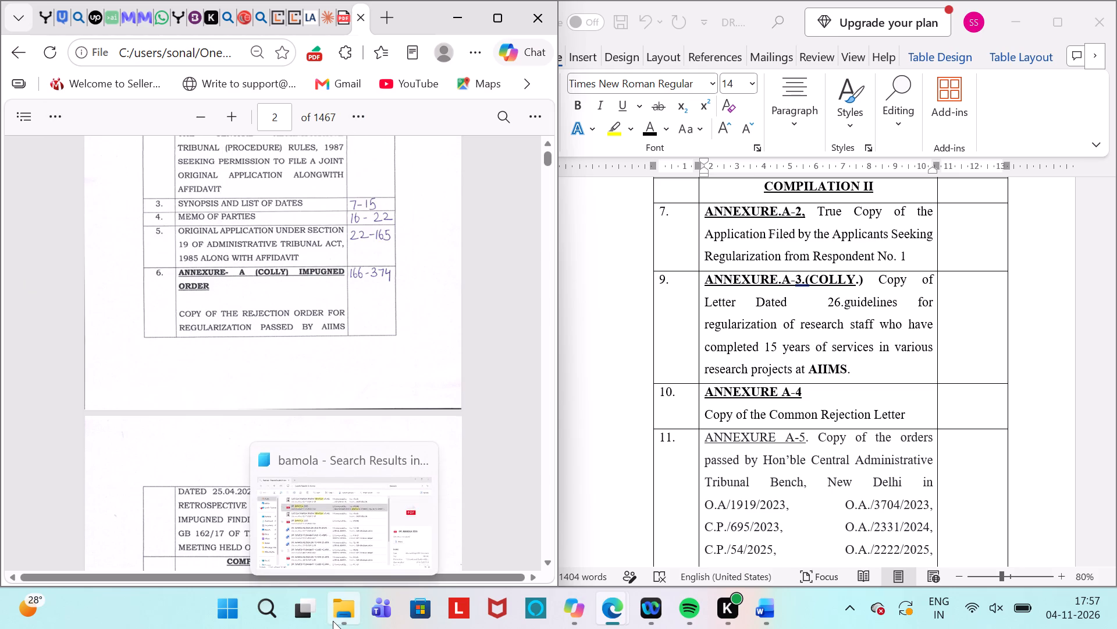
Switch to the open File Explorer window with the bamola search results.
{"action": "left_click", "coordinate": [338, 538]}
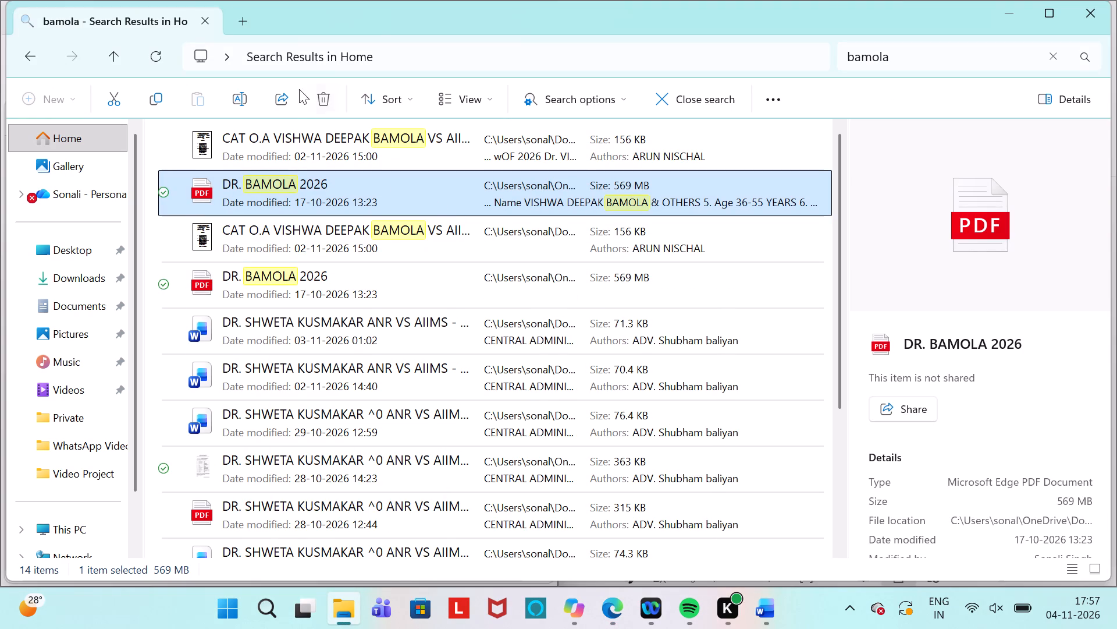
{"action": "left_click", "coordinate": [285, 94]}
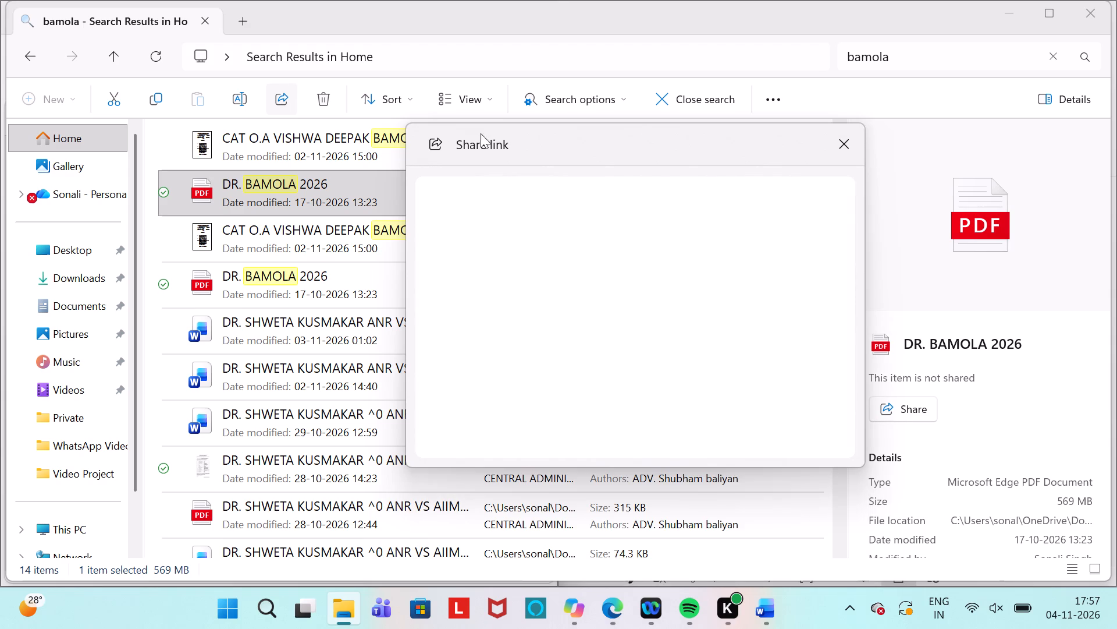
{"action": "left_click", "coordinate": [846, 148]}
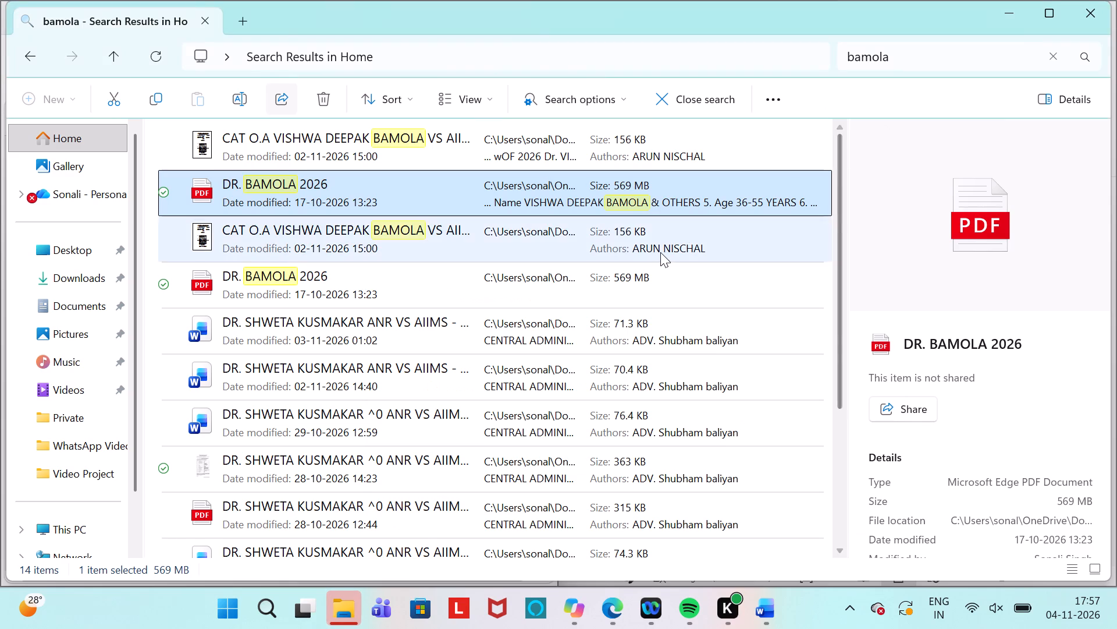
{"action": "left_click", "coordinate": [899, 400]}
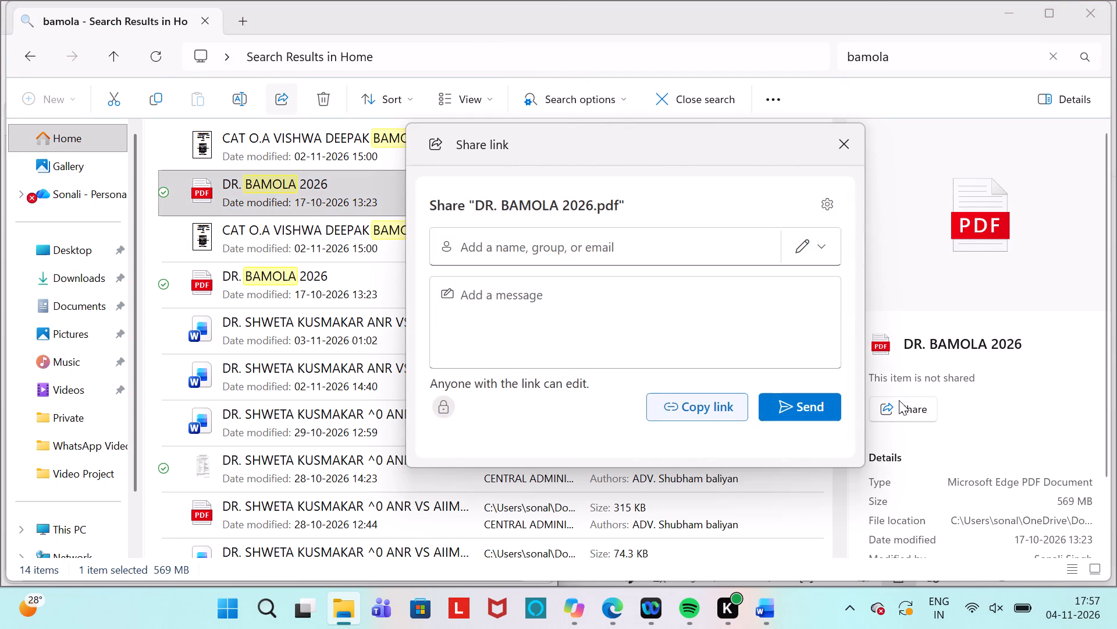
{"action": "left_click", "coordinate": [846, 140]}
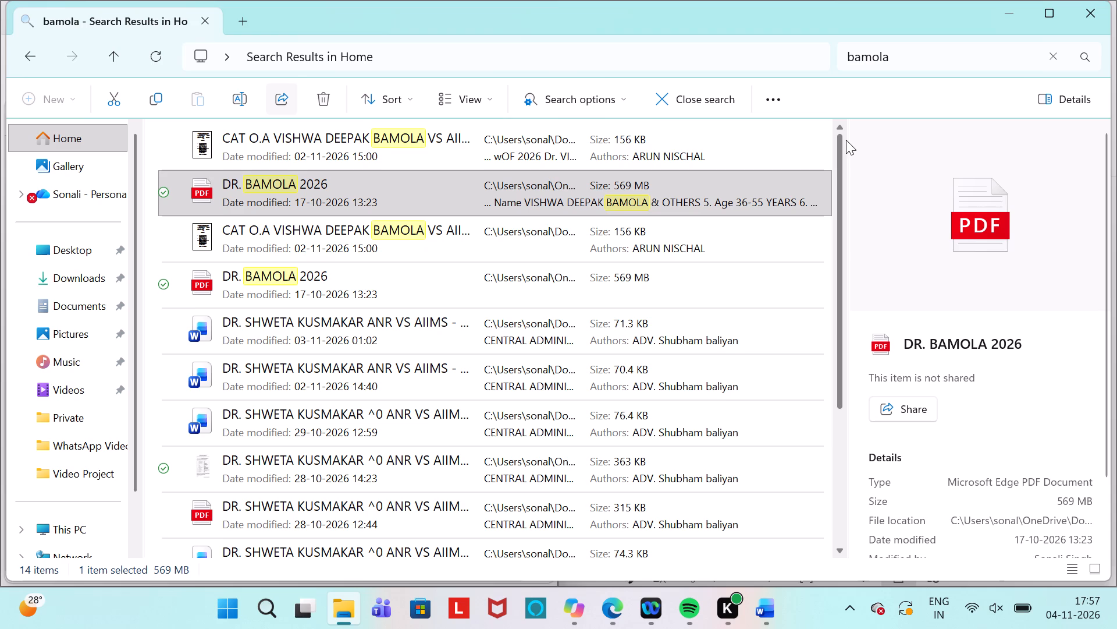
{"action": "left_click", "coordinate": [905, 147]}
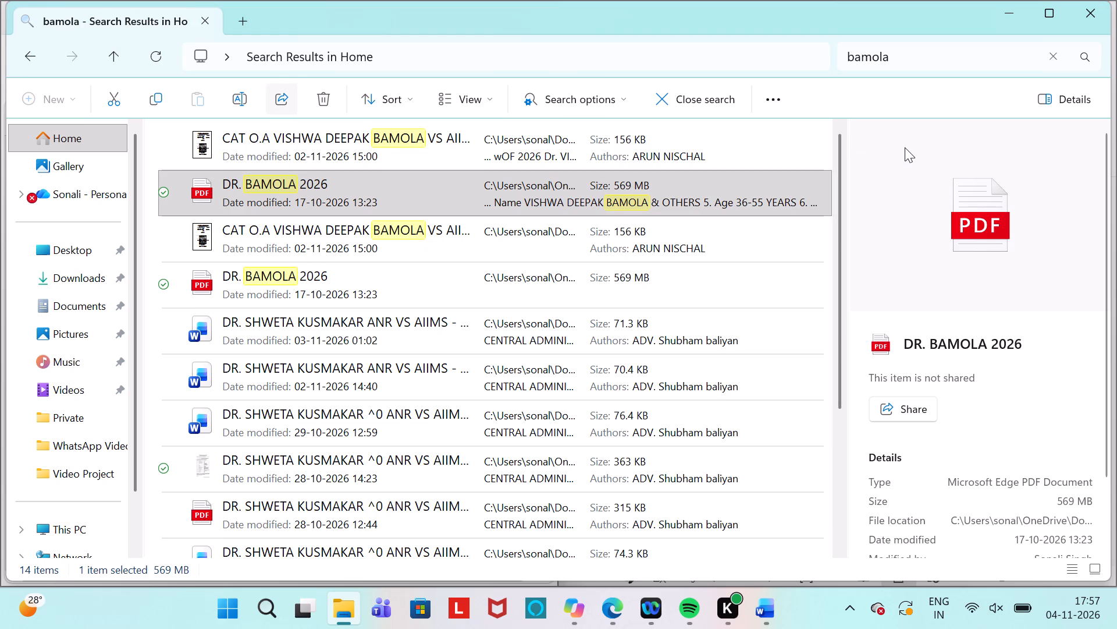
{"action": "left_click", "coordinate": [1054, 58]}
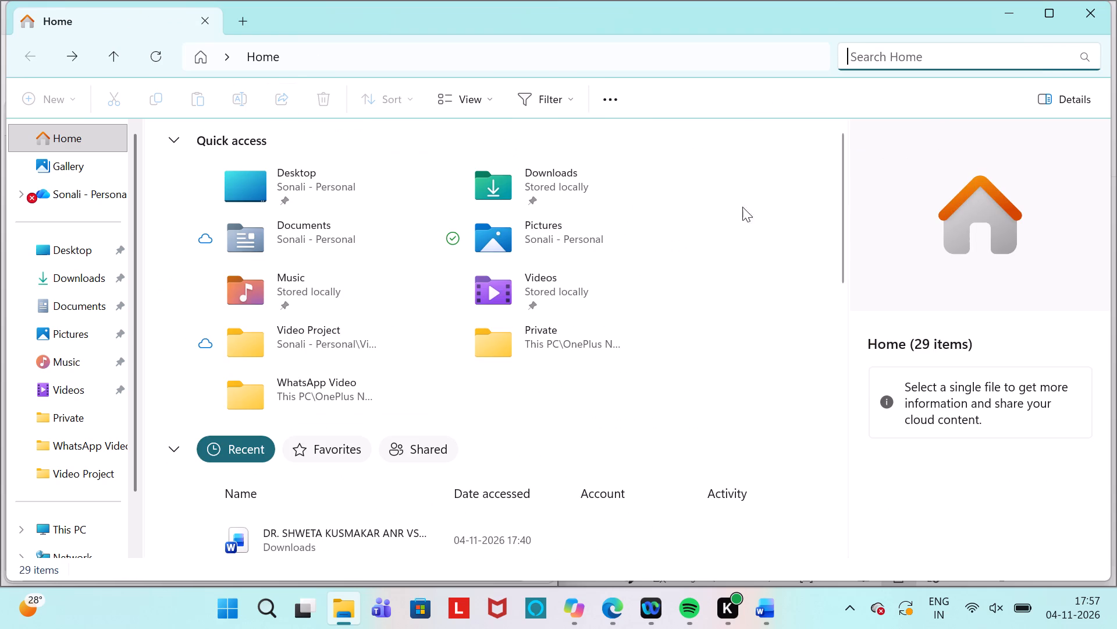
{"action": "scroll", "coordinate": [707, 243], "scroll_direction": "down", "scroll_amount": 3}
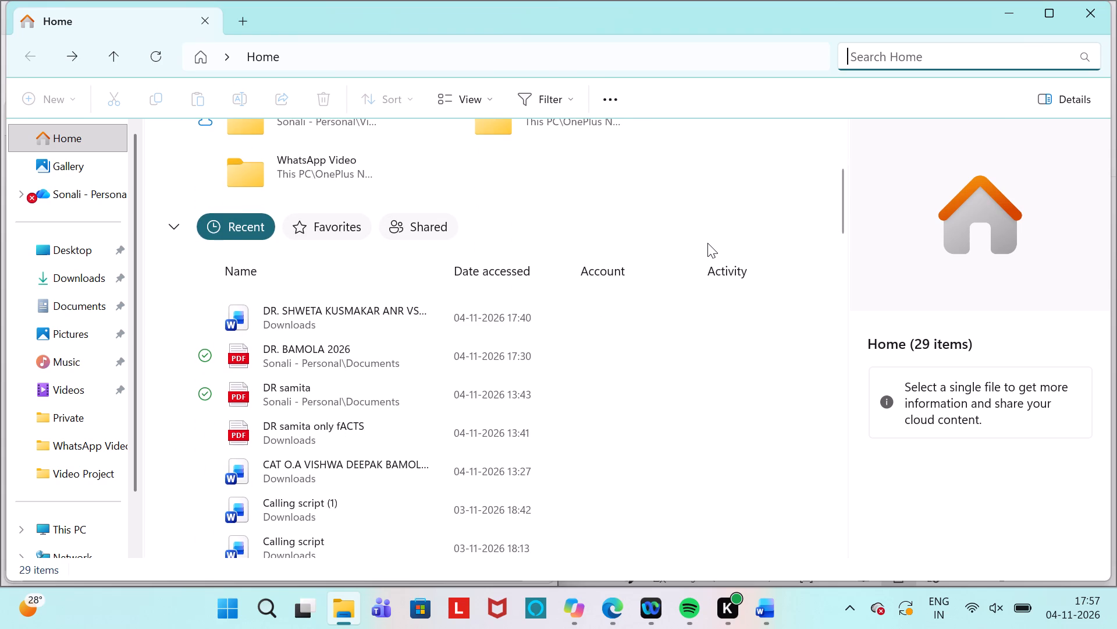
{"action": "left_click", "coordinate": [425, 354]}
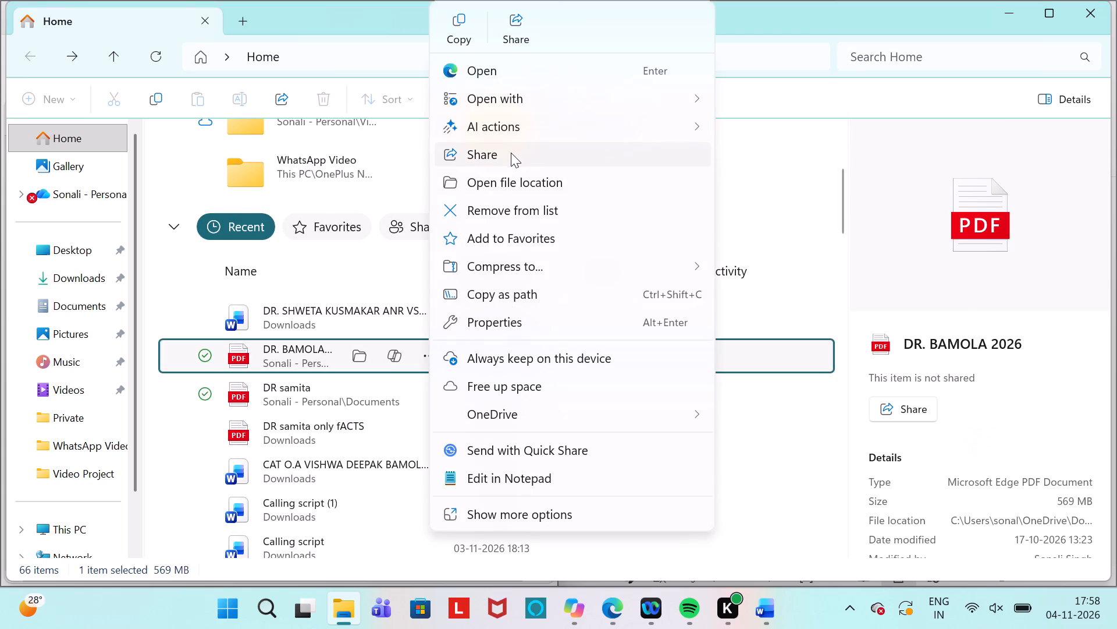
{"action": "left_click", "coordinate": [327, 267]}
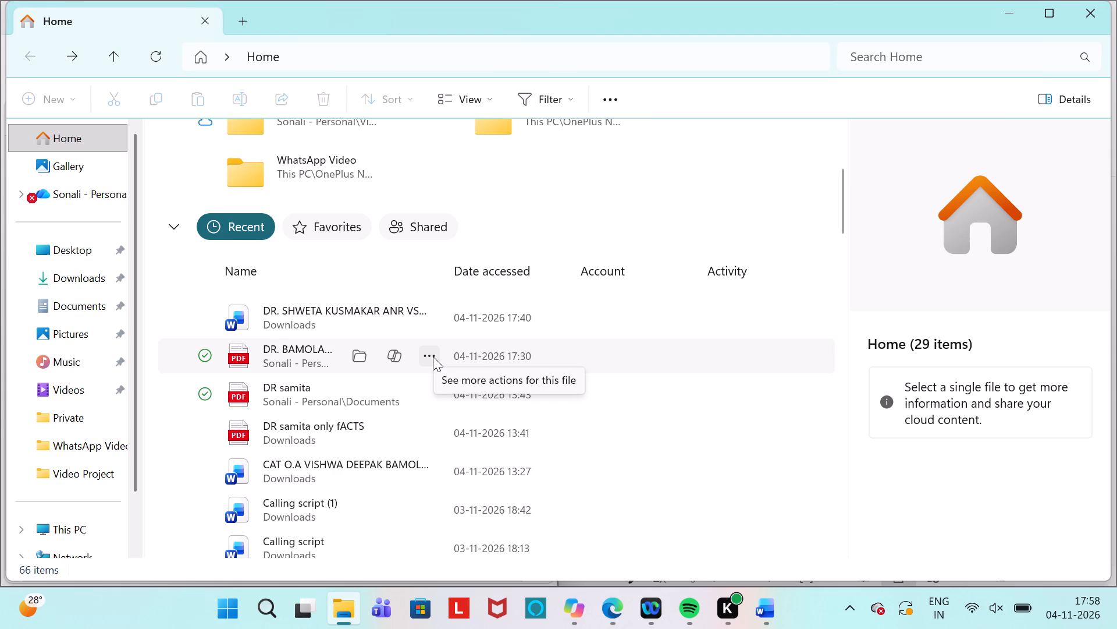
{"action": "left_click", "coordinate": [433, 356]}
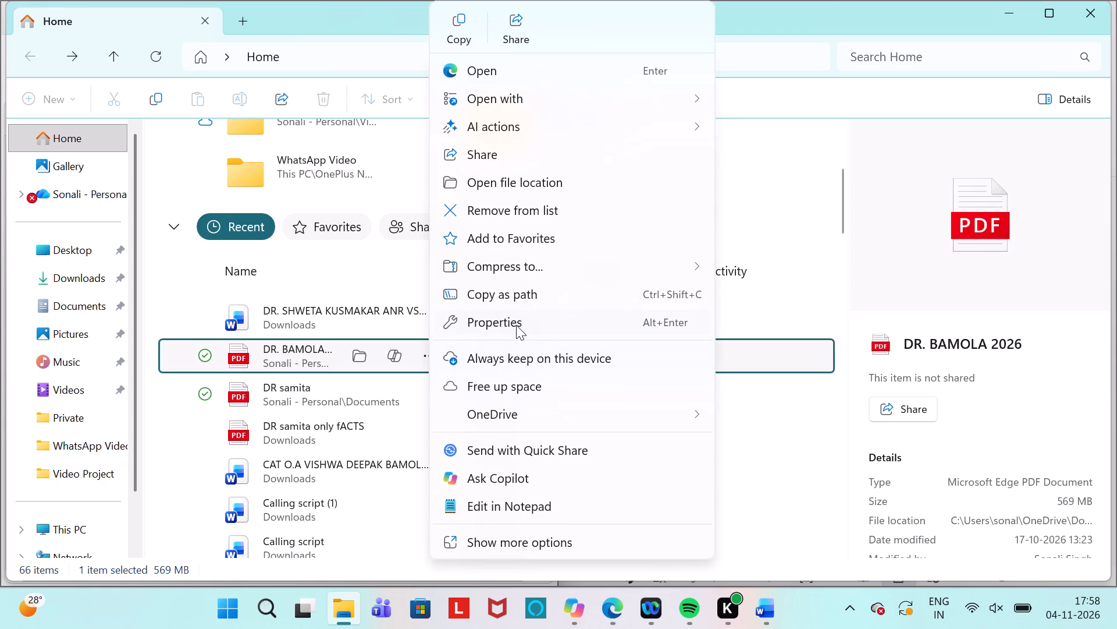
{"action": "left_click", "coordinate": [516, 325]}
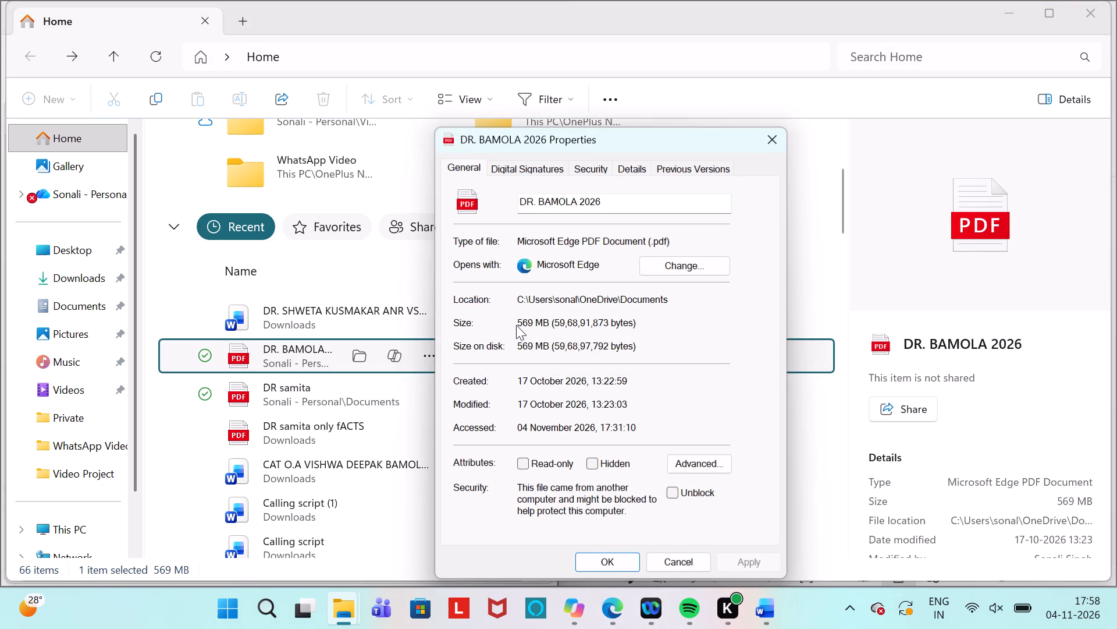
{"action": "left_click", "coordinate": [641, 169]}
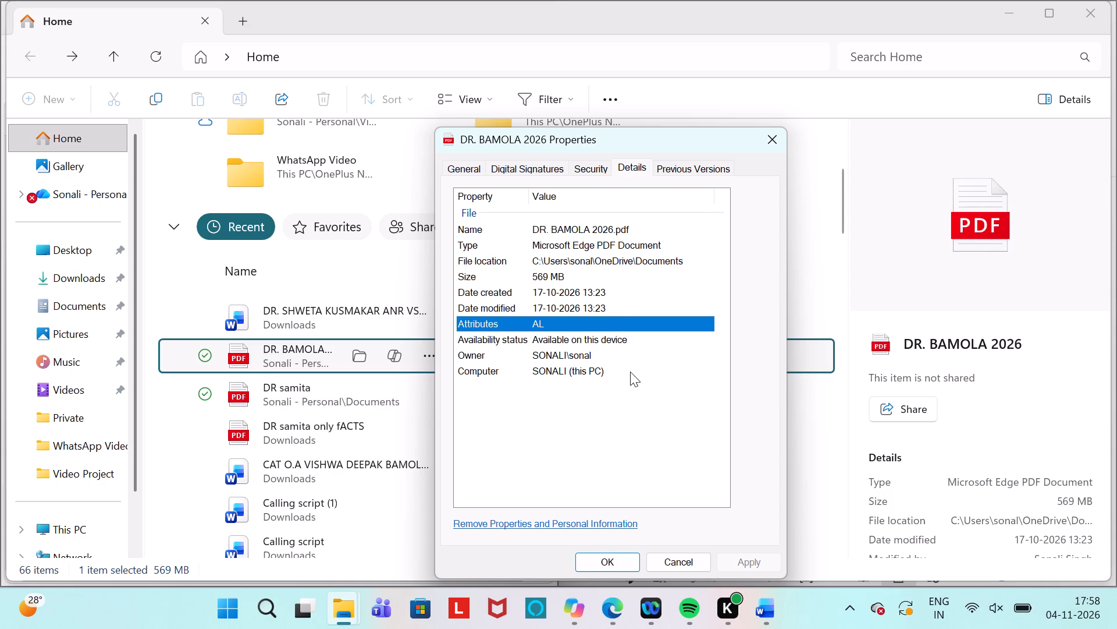
{"action": "left_click", "coordinate": [903, 127]}
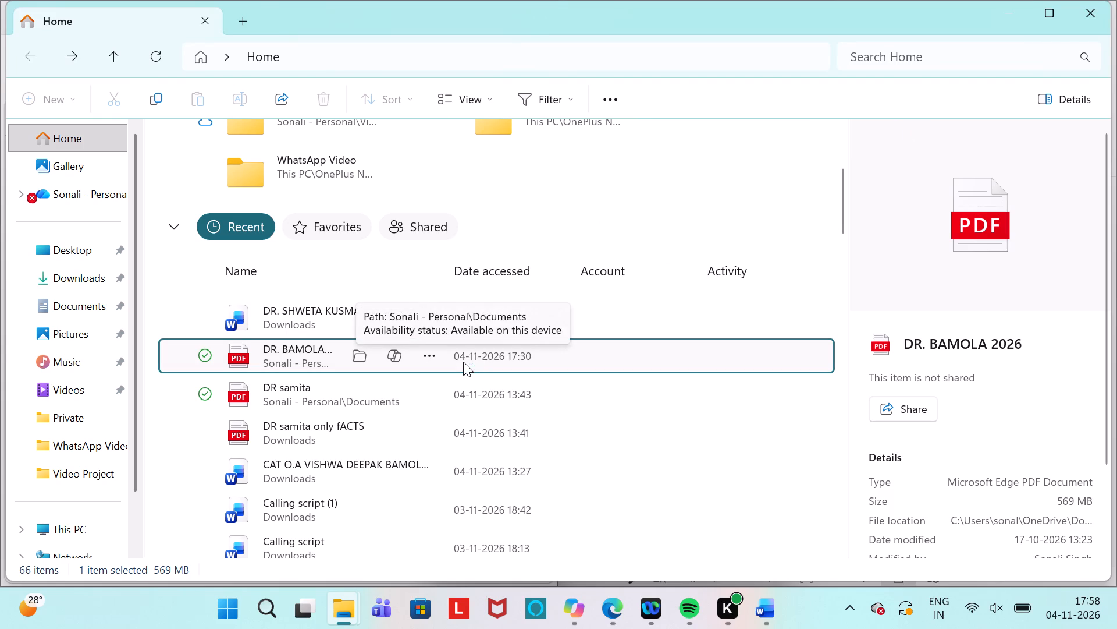
{"action": "left_click", "coordinate": [285, 97]}
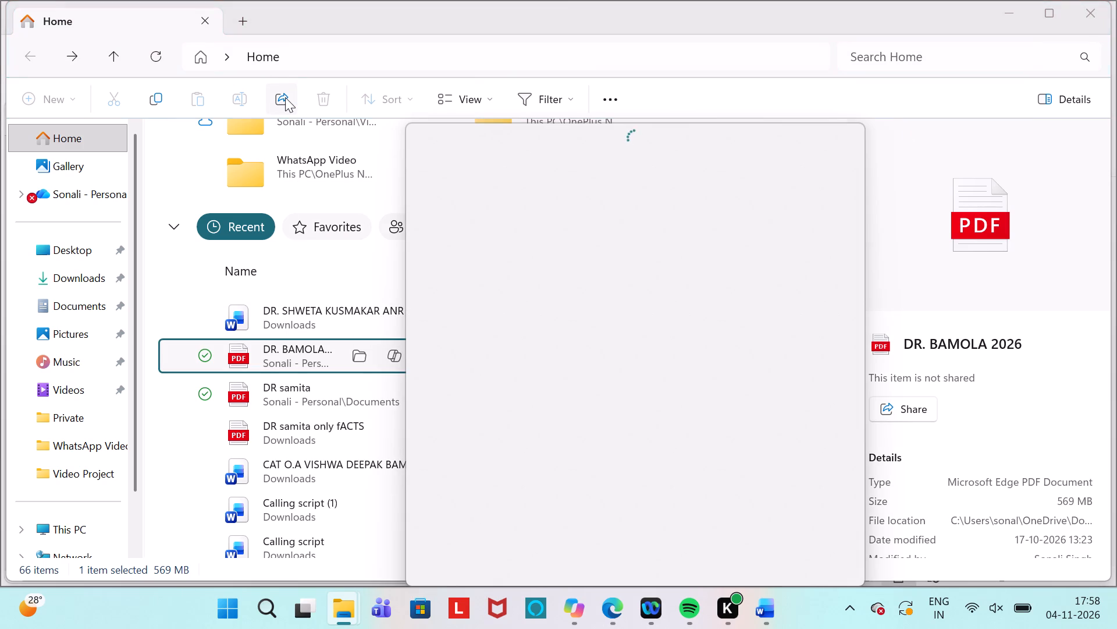
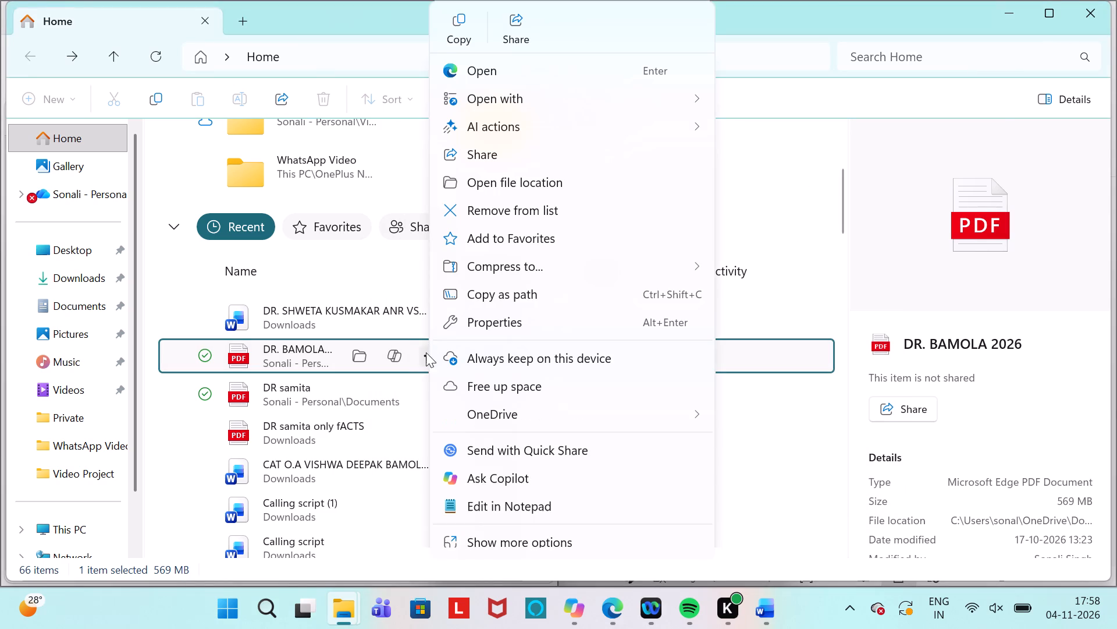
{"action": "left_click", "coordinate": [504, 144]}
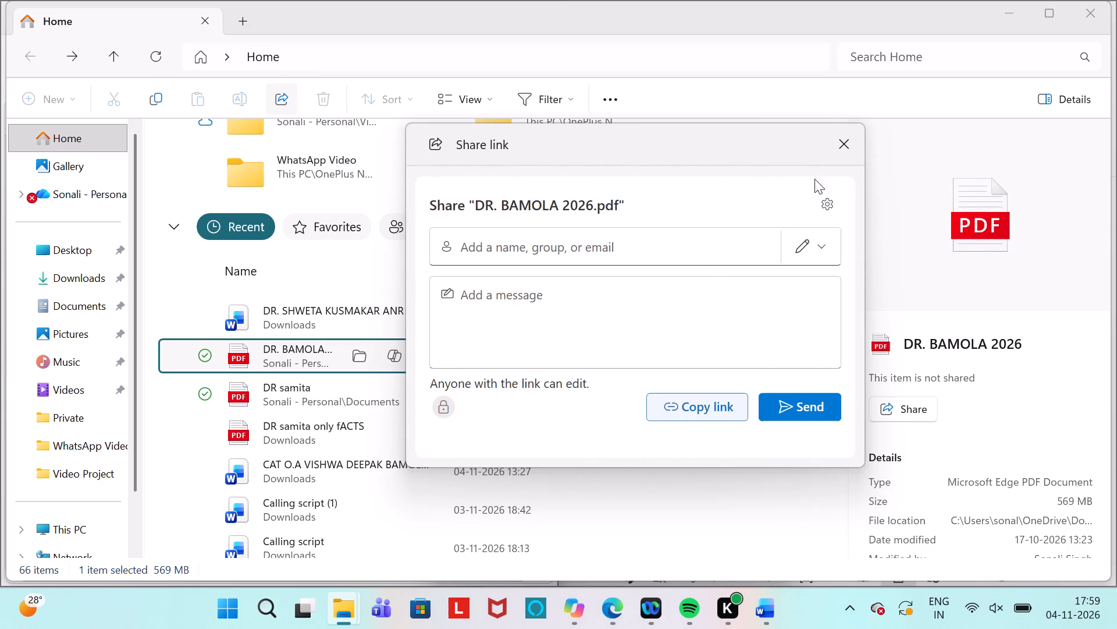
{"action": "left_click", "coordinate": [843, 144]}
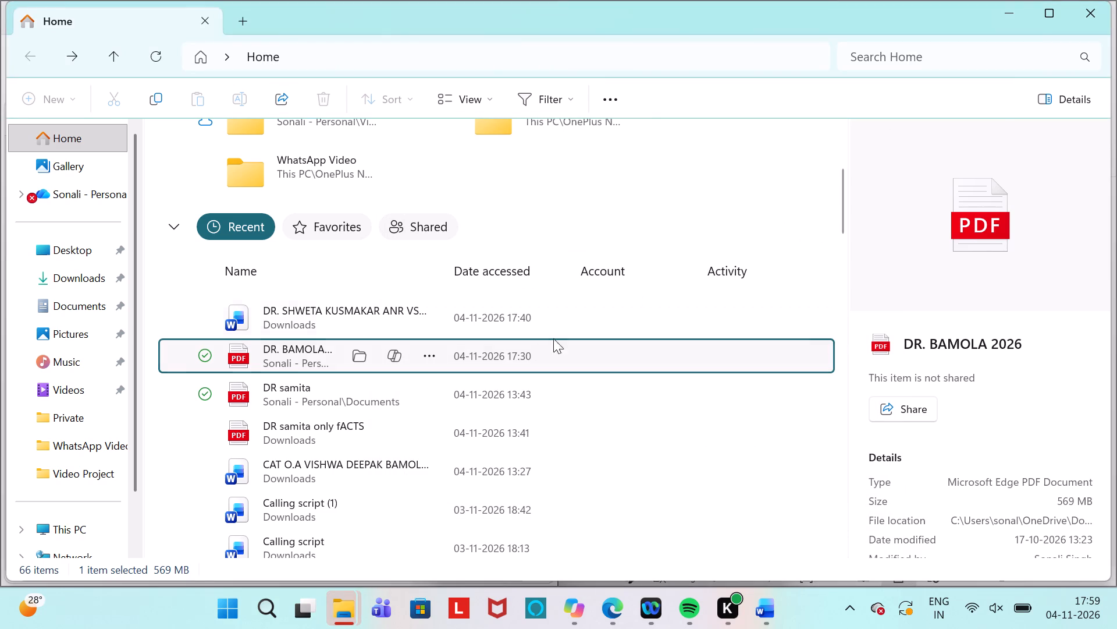
{"action": "double_click", "coordinate": [431, 353]}
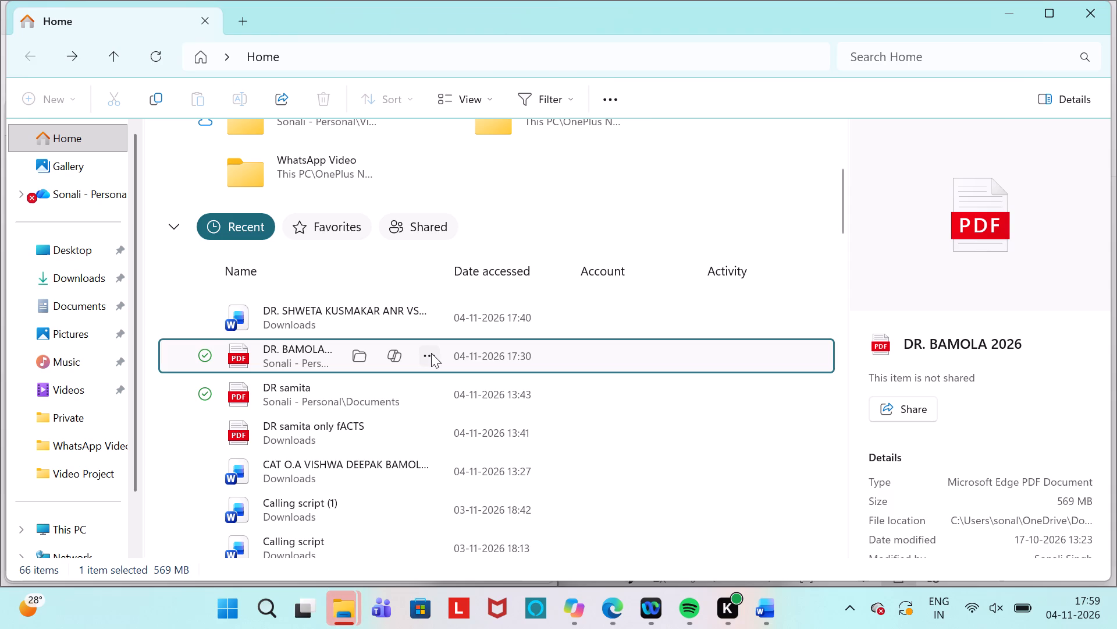
{"action": "left_click", "coordinate": [431, 353]}
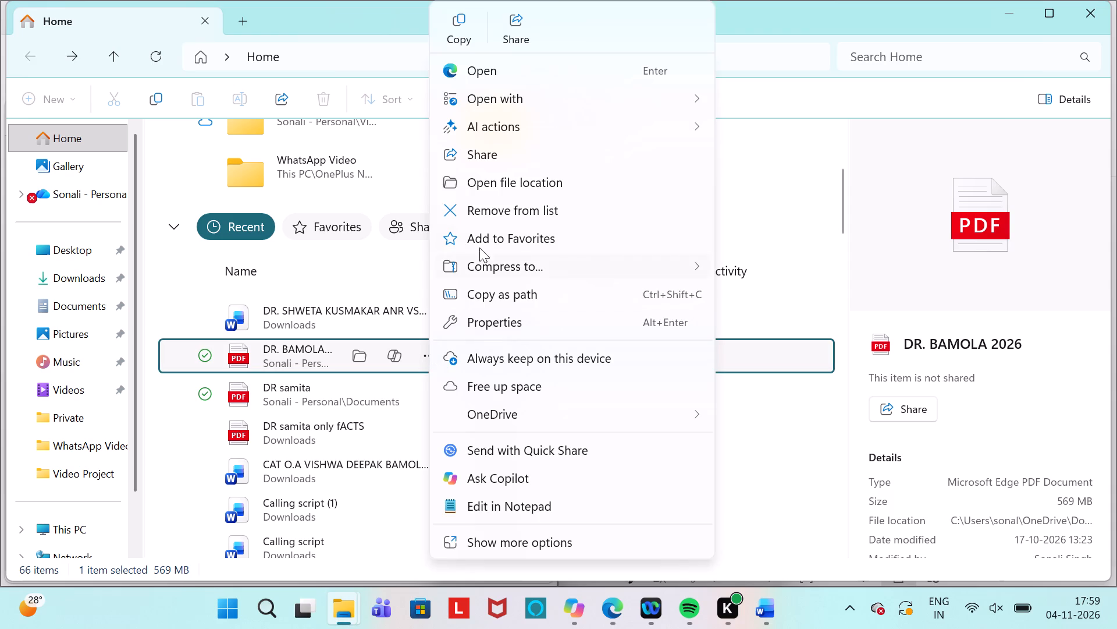
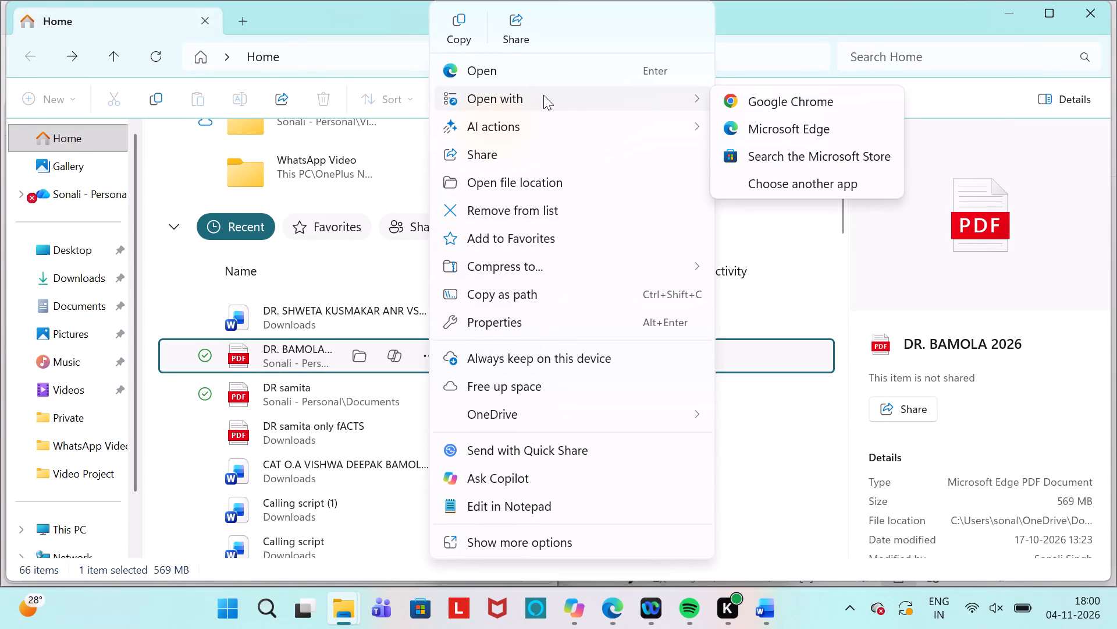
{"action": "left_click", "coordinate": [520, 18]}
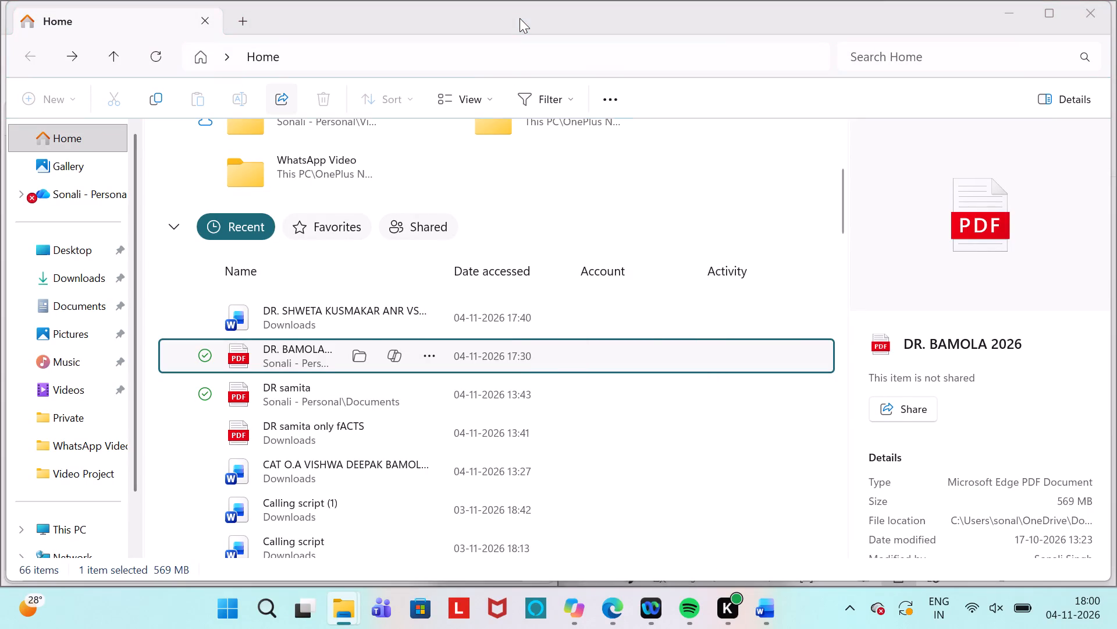
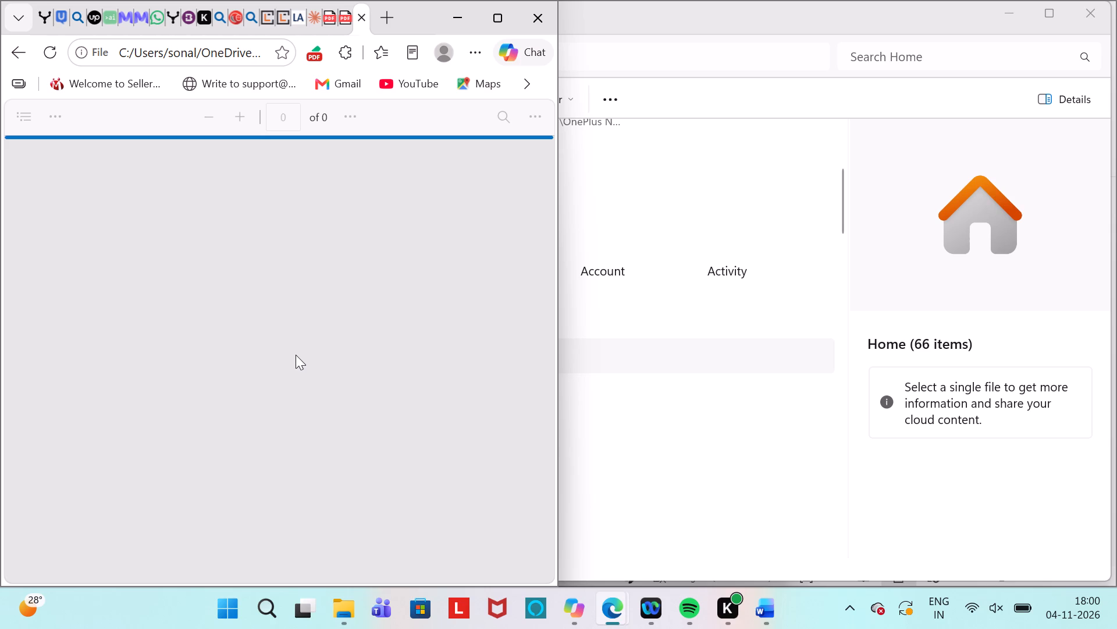
{"action": "left_click", "coordinate": [329, 22]}
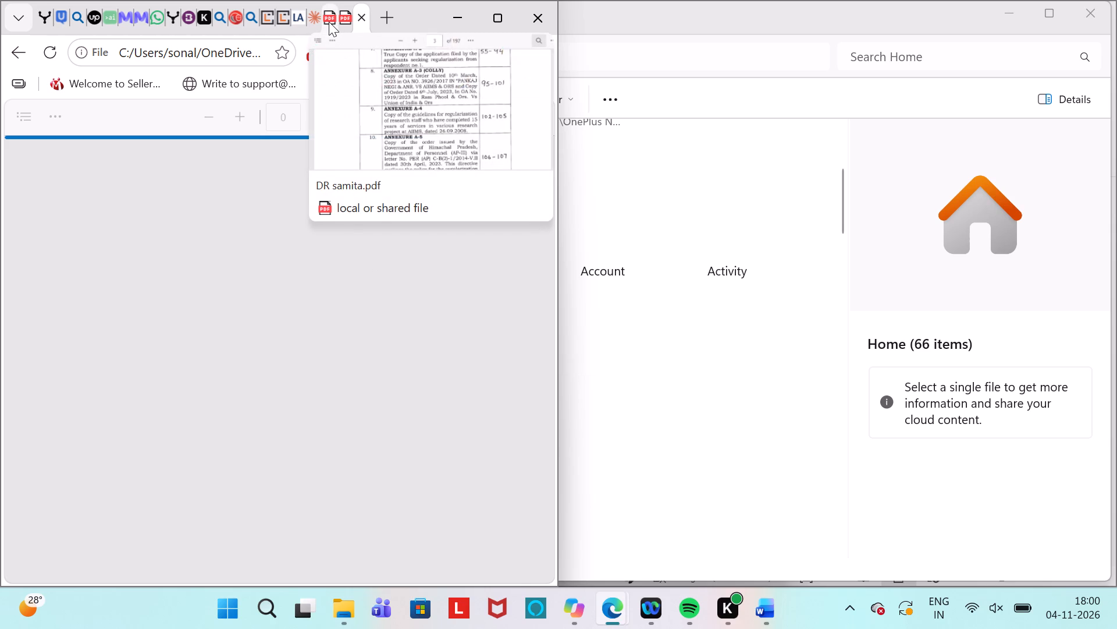
{"action": "left_click", "coordinate": [346, 14]}
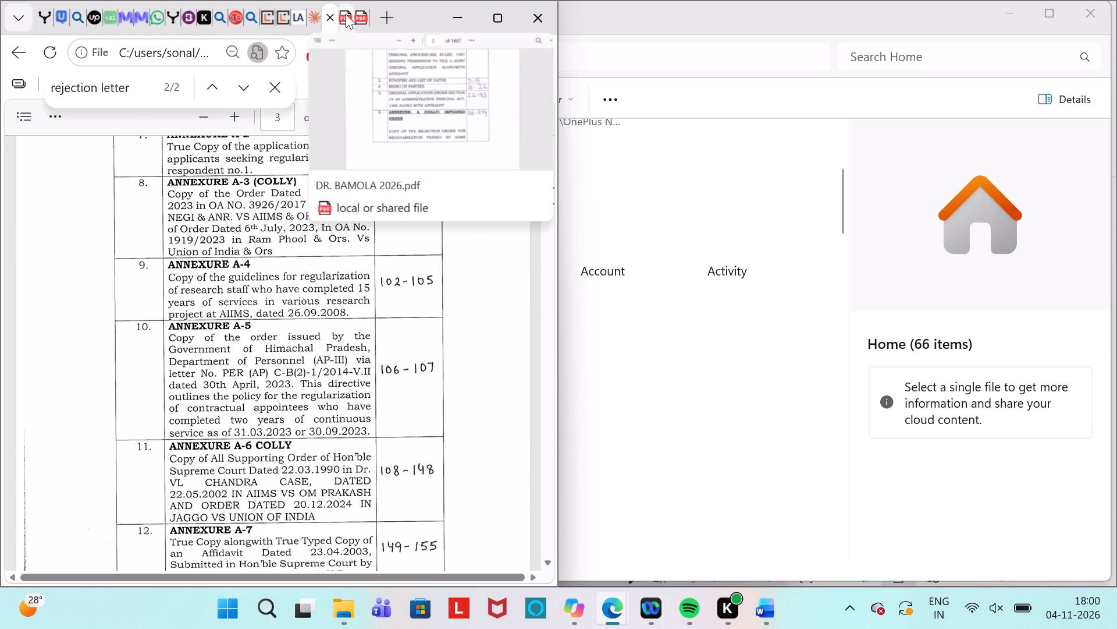
{"action": "scroll", "coordinate": [319, 181], "scroll_direction": "up", "scroll_amount": 6}
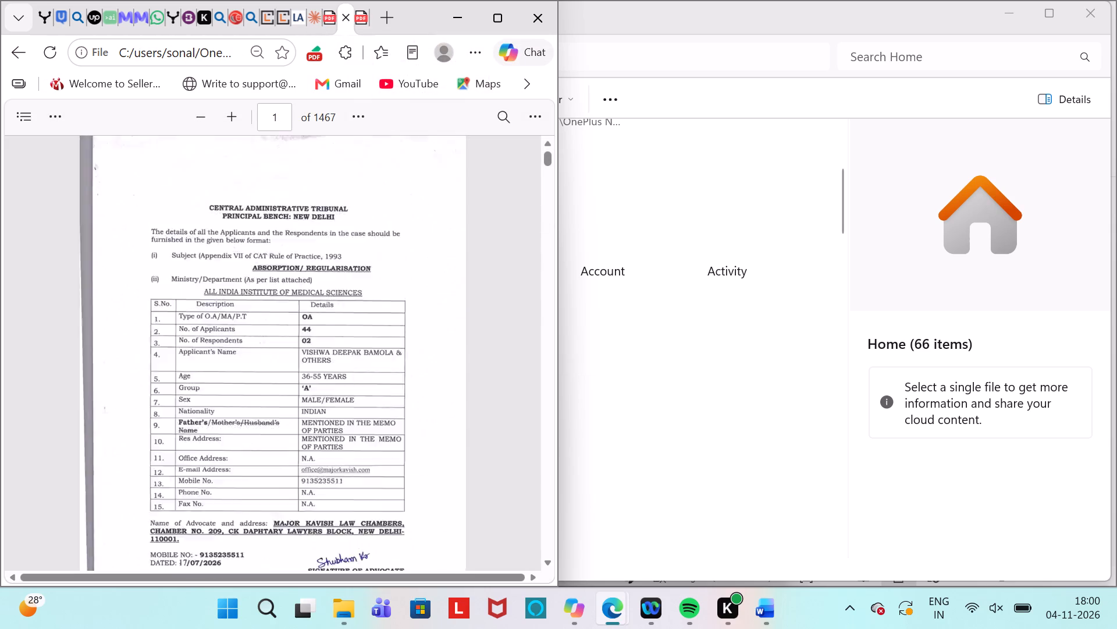
{"action": "scroll", "coordinate": [319, 181], "scroll_direction": "up", "scroll_amount": 2}
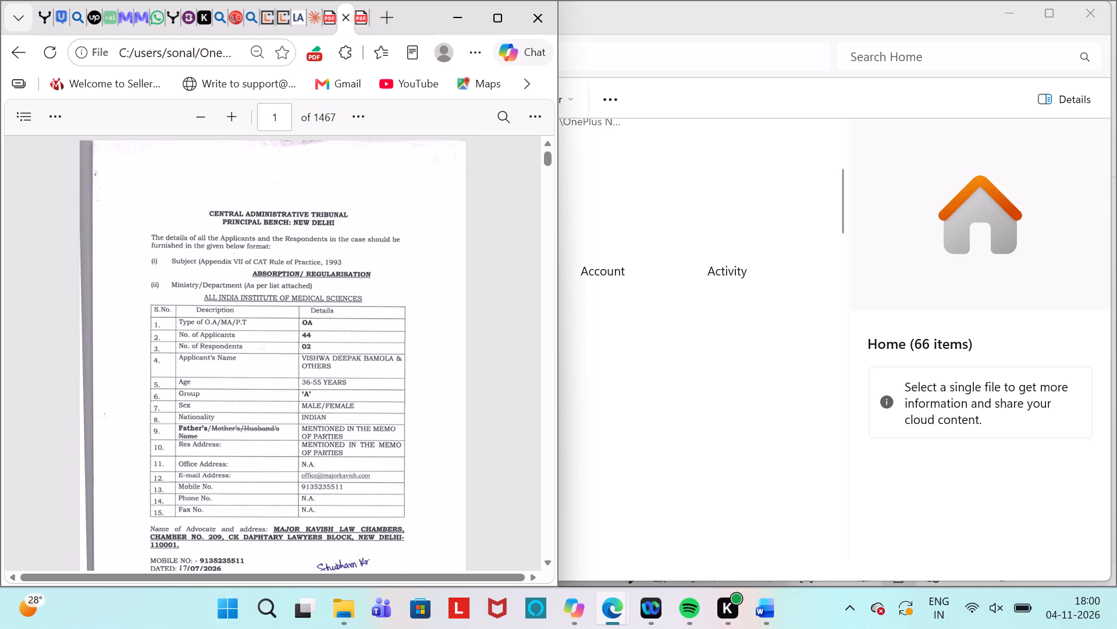
{"action": "scroll", "coordinate": [319, 181], "scroll_direction": "down", "scroll_amount": 3}
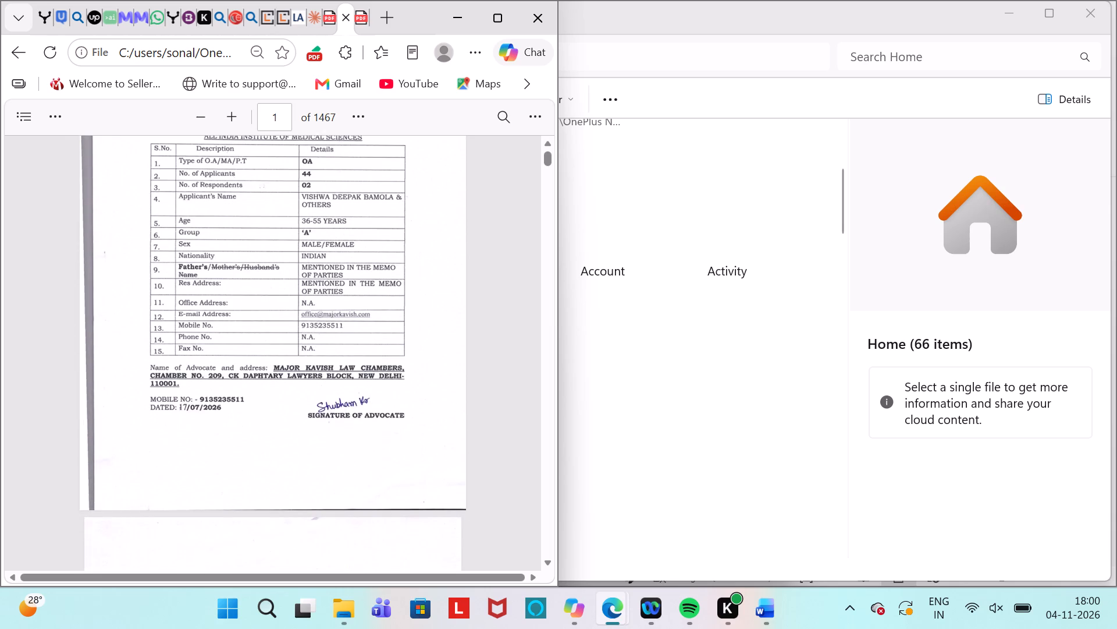
{"action": "scroll", "coordinate": [319, 181], "scroll_direction": "down", "scroll_amount": 3}
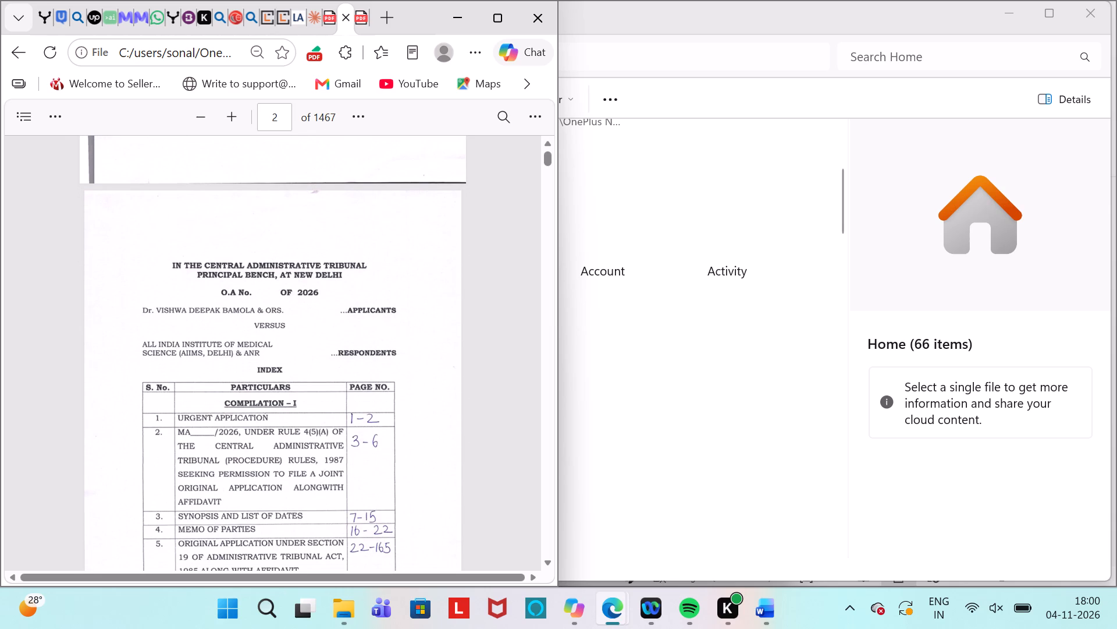
{"action": "scroll", "coordinate": [319, 181], "scroll_direction": "up", "scroll_amount": 1}
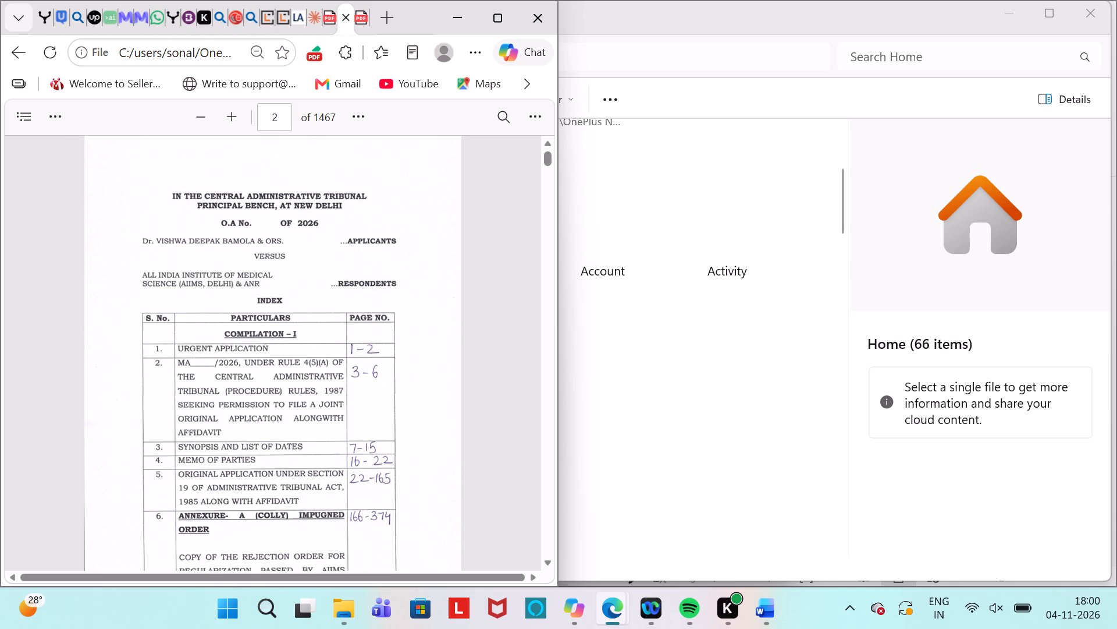
{"action": "scroll", "coordinate": [319, 181], "scroll_direction": "up", "scroll_amount": 1}
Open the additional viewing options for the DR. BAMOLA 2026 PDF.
{"action": "left_click", "coordinate": [536, 117]}
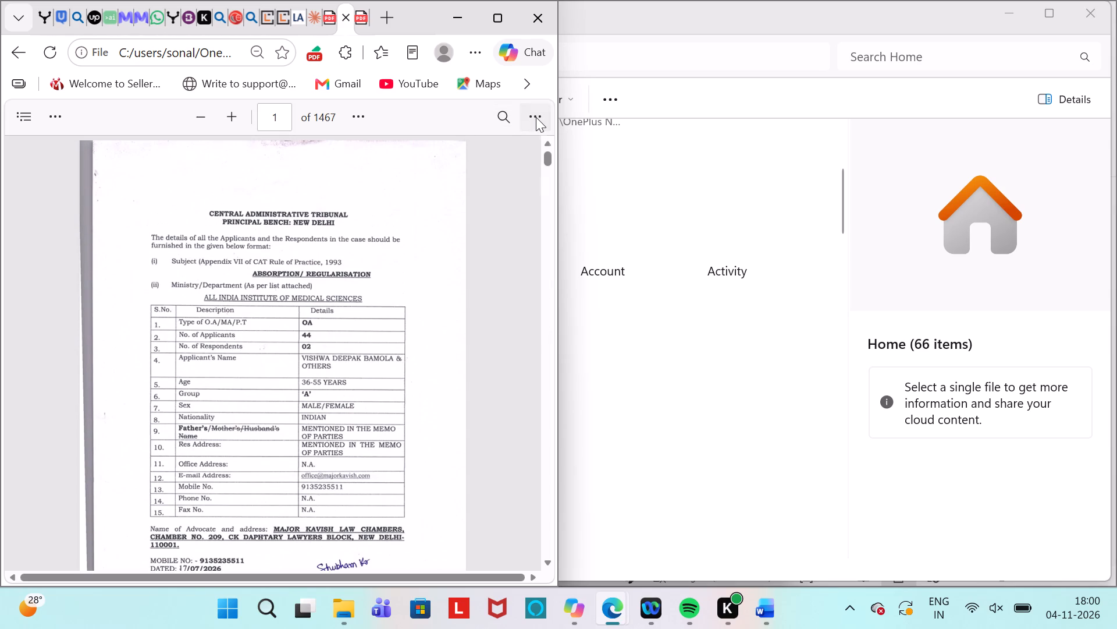
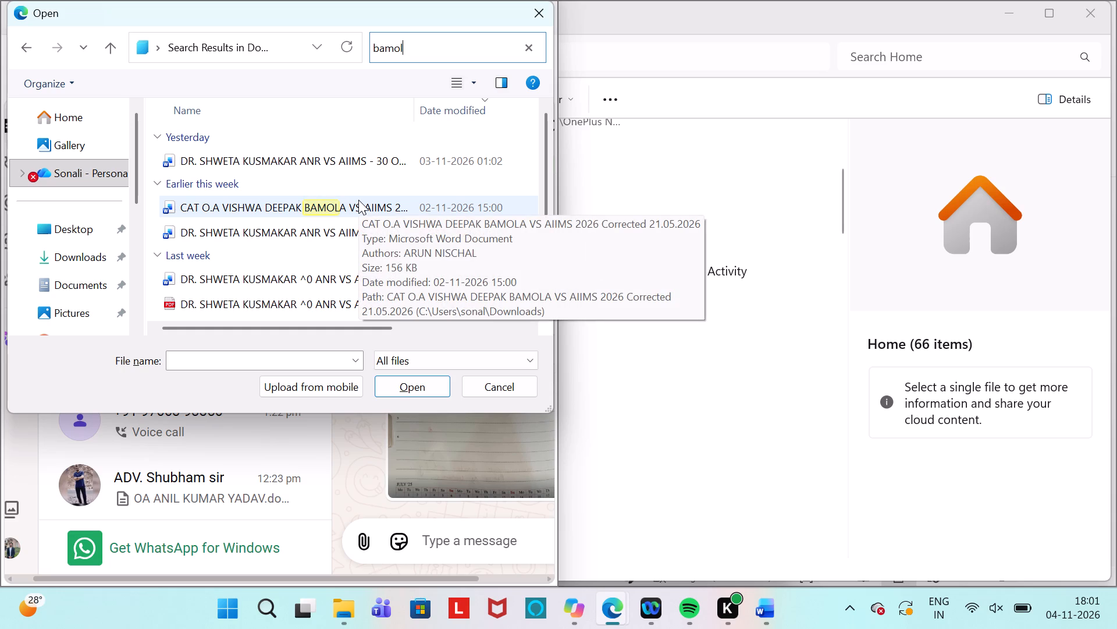
Look through the "bamol" search results in the Open dialog for the Bamola PDF.
{"action": "scroll", "coordinate": [358, 200], "scroll_direction": "down", "scroll_amount": 1}
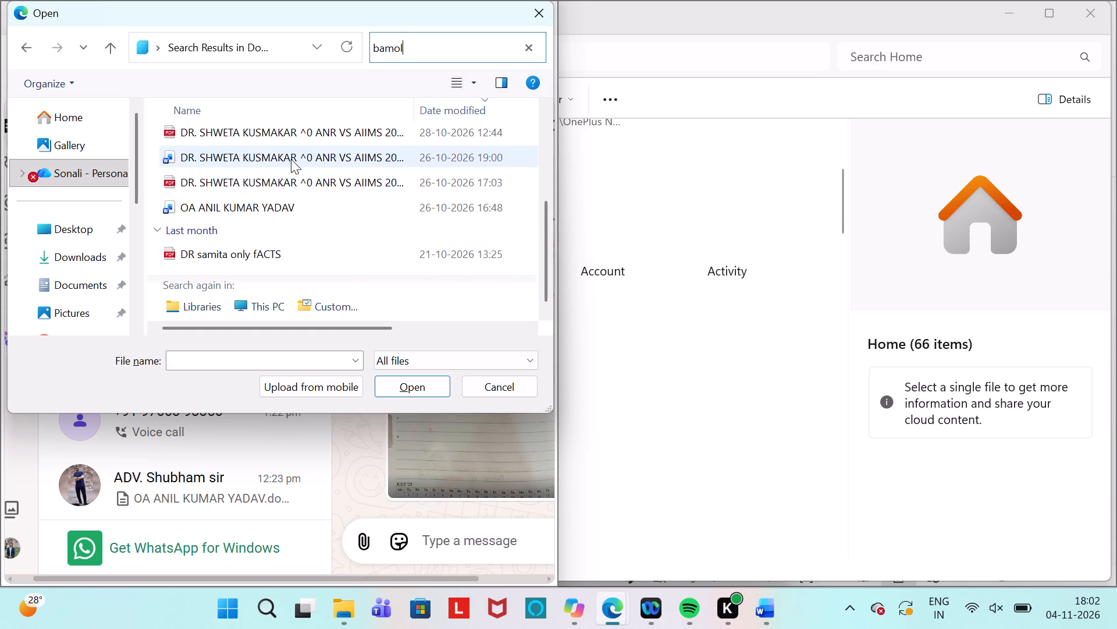
{"action": "scroll", "coordinate": [291, 159], "scroll_direction": "down", "scroll_amount": 1}
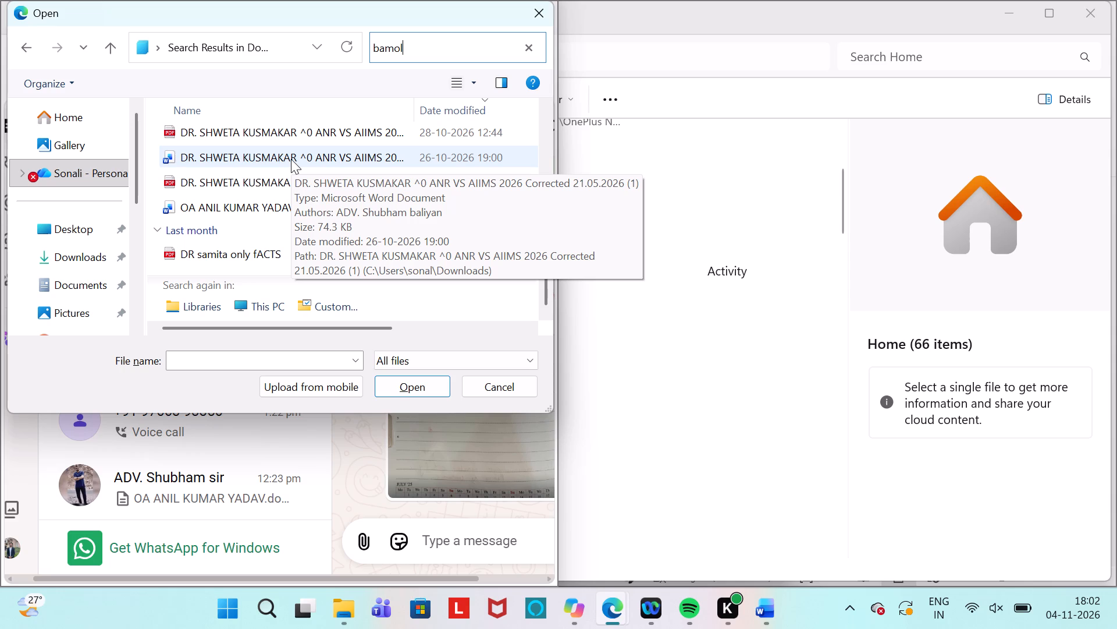
{"action": "scroll", "coordinate": [291, 159], "scroll_direction": "down", "scroll_amount": 1}
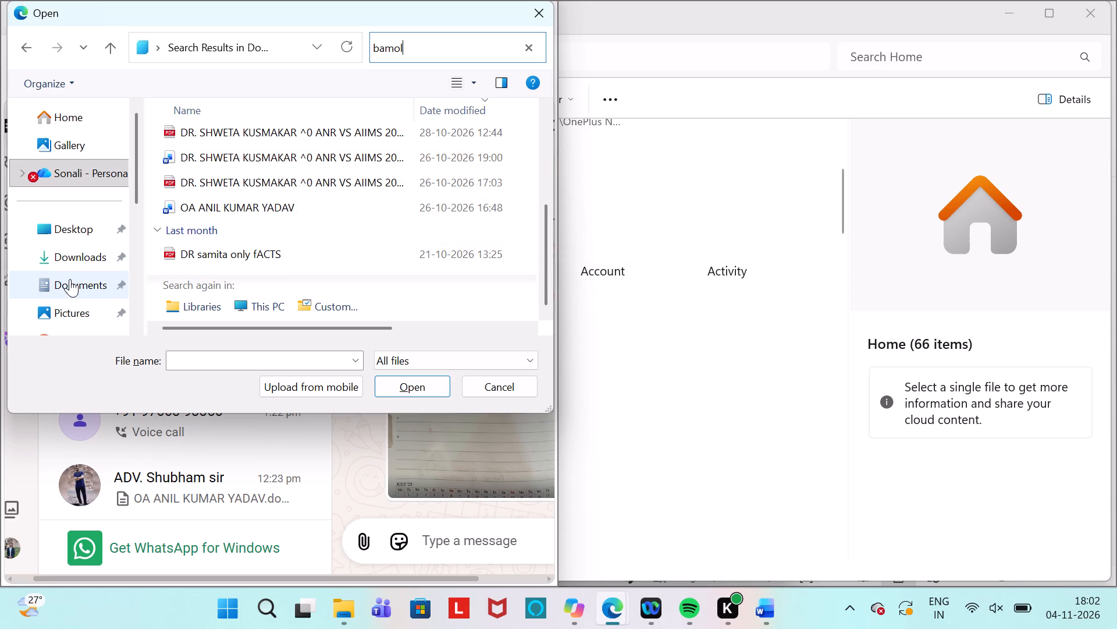
{"action": "left_click", "coordinate": [70, 279]}
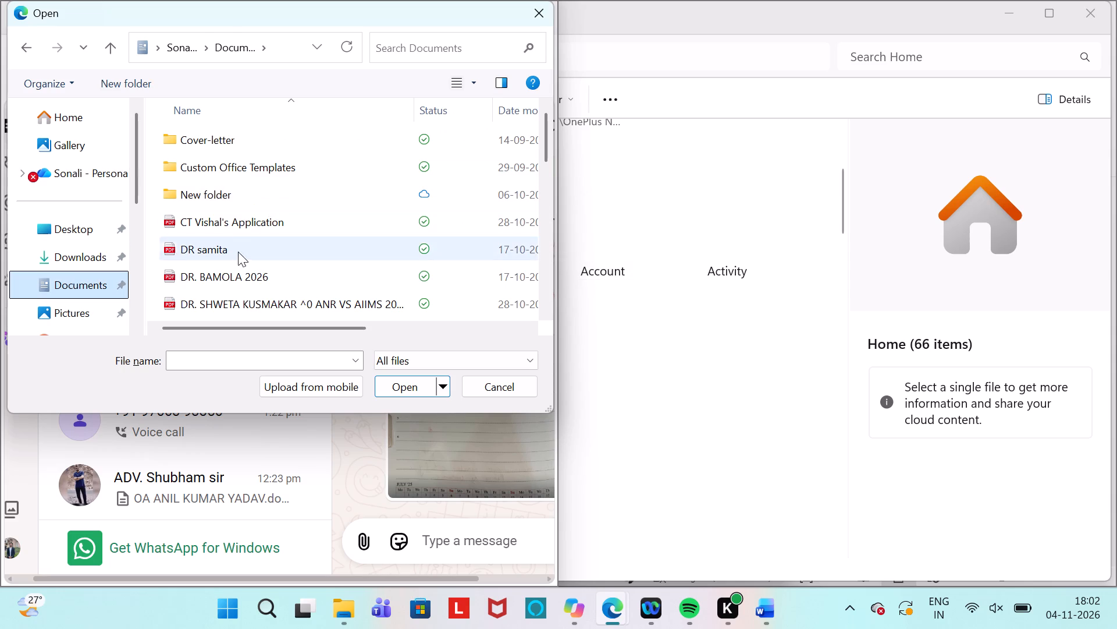
{"action": "scroll", "coordinate": [234, 275], "scroll_direction": "left", "scroll_amount": 1}
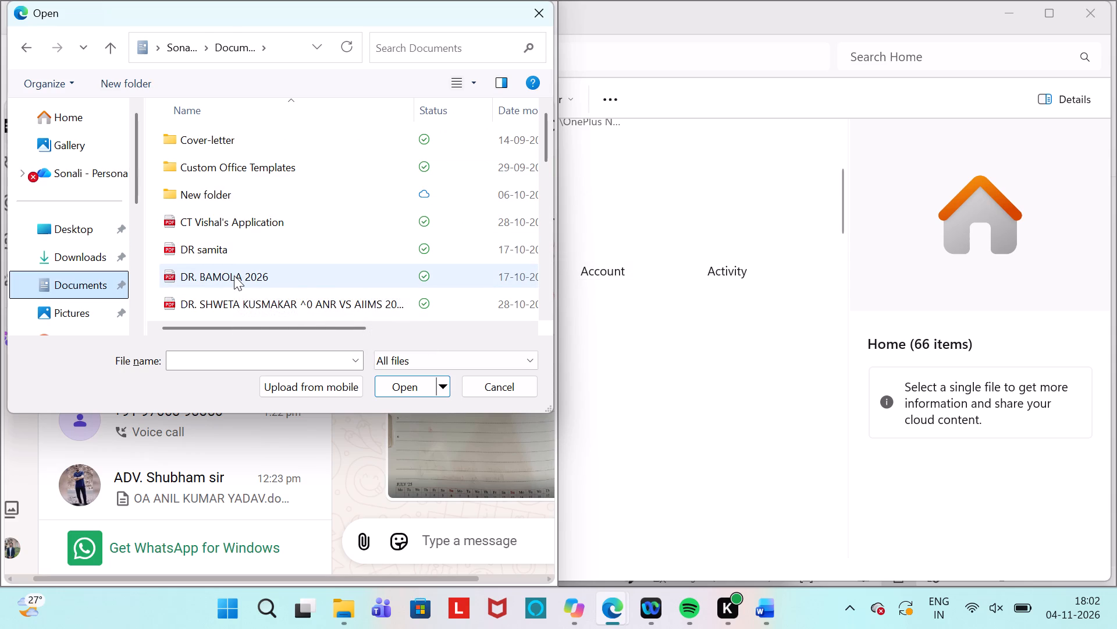
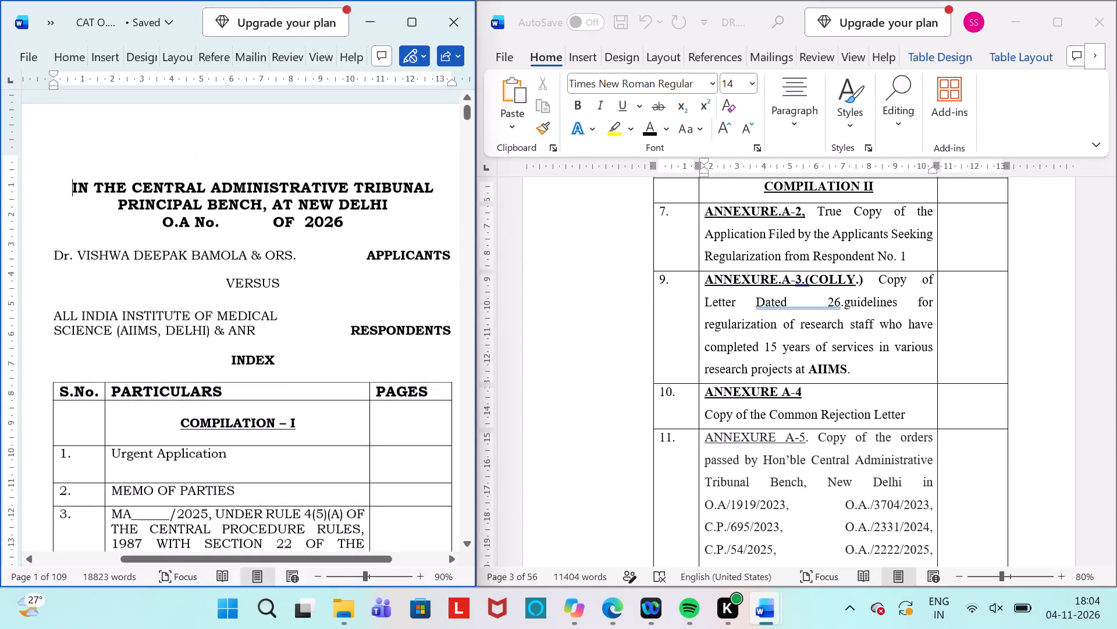
Examine the index table of the Central Administrative Tribunal application, from Compilation I to the first annexure entry under Compilation II.
{"action": "scroll", "coordinate": [341, 320], "scroll_direction": "down", "scroll_amount": 1}
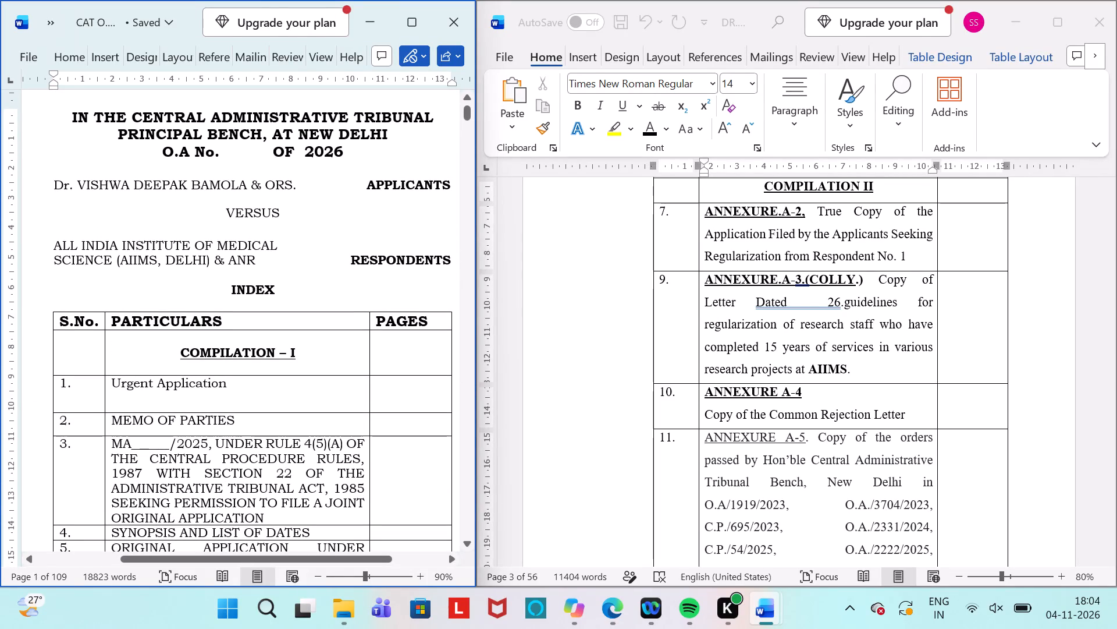
{"action": "scroll", "coordinate": [341, 320], "scroll_direction": "down", "scroll_amount": 1}
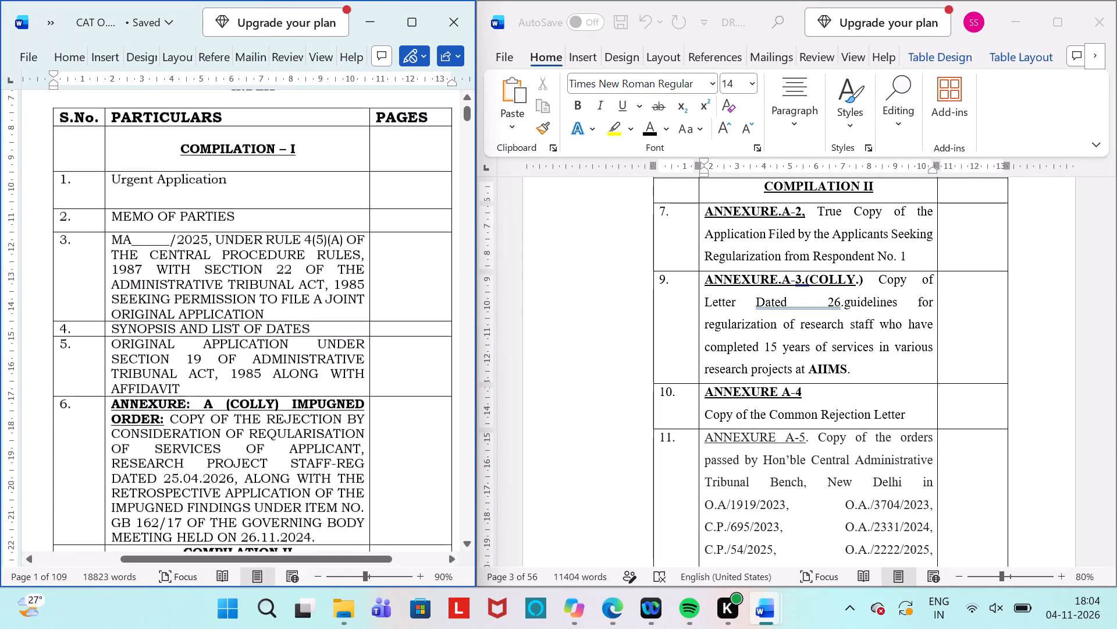
{"action": "scroll", "coordinate": [341, 320], "scroll_direction": "down", "scroll_amount": 1}
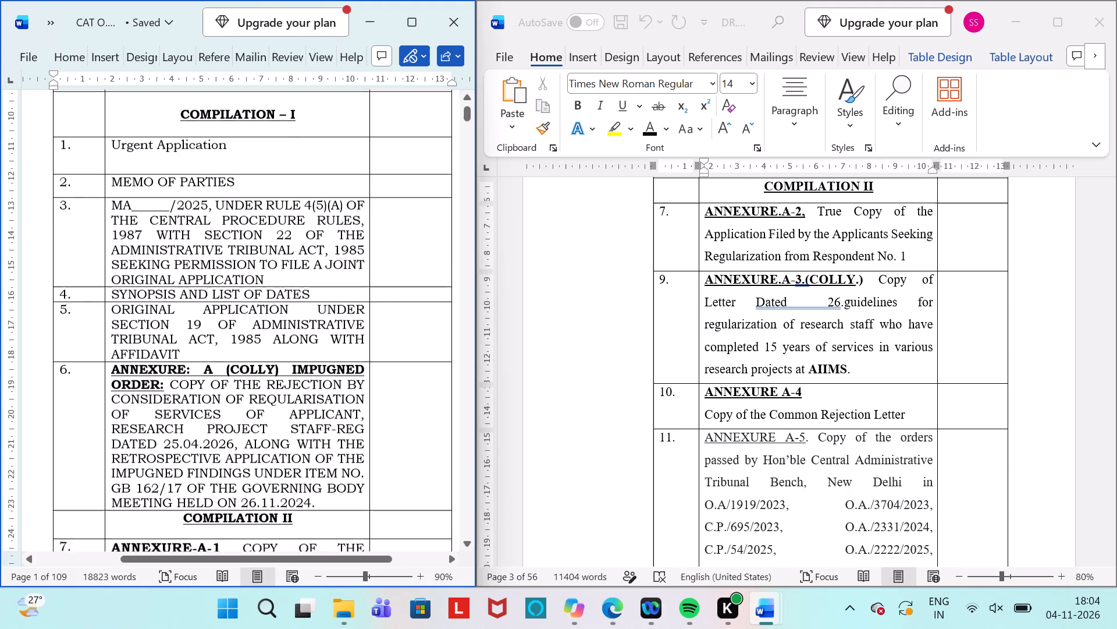
{"action": "scroll", "coordinate": [341, 320], "scroll_direction": "down", "scroll_amount": 1}
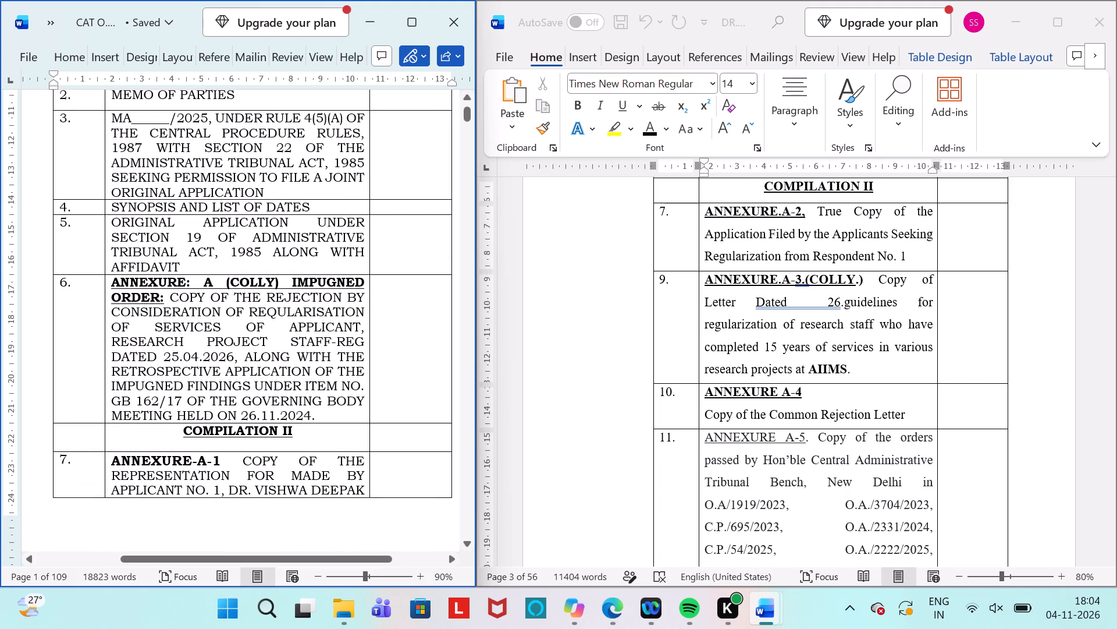
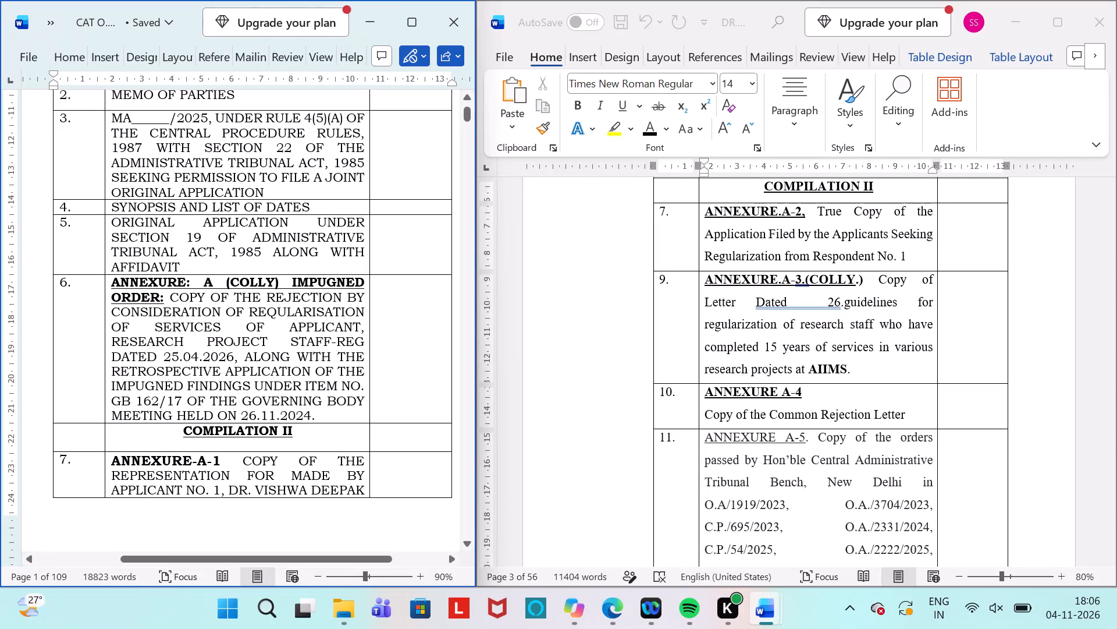
Reduce the wide gap between "Dated" and "26" in the ANNEXURE A-3 (COLLY) entry of the annexure index to a single space.
{"action": "scroll", "coordinate": [229, 338], "scroll_direction": "down", "scroll_amount": 3}
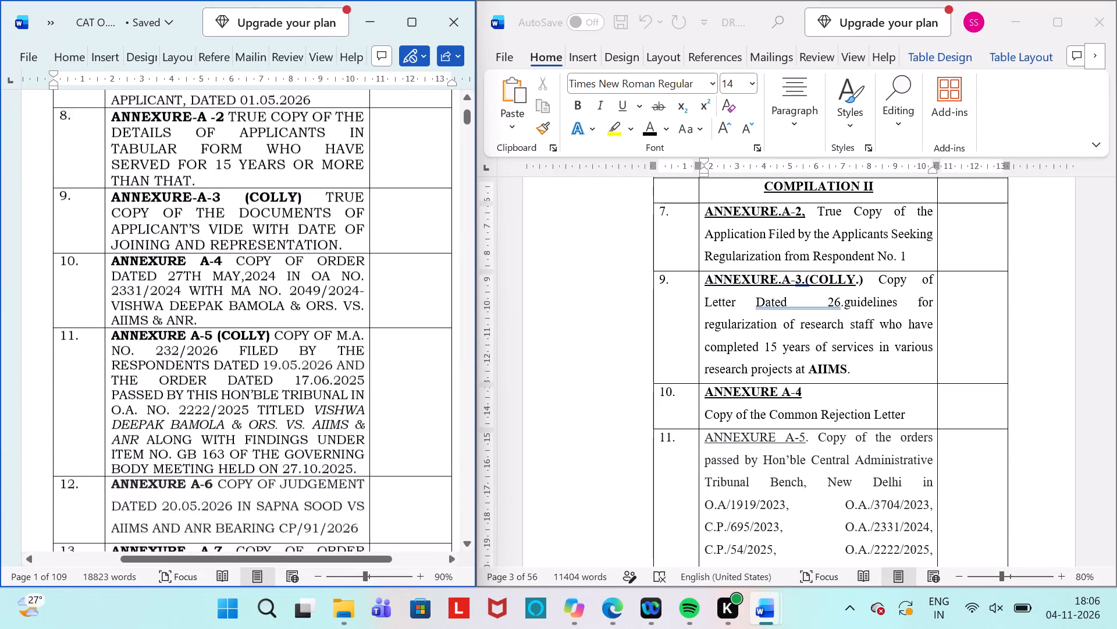
{"action": "scroll", "coordinate": [229, 338], "scroll_direction": "down", "scroll_amount": 1}
{"action": "scroll", "coordinate": [229, 338], "scroll_direction": "up", "scroll_amount": 1}
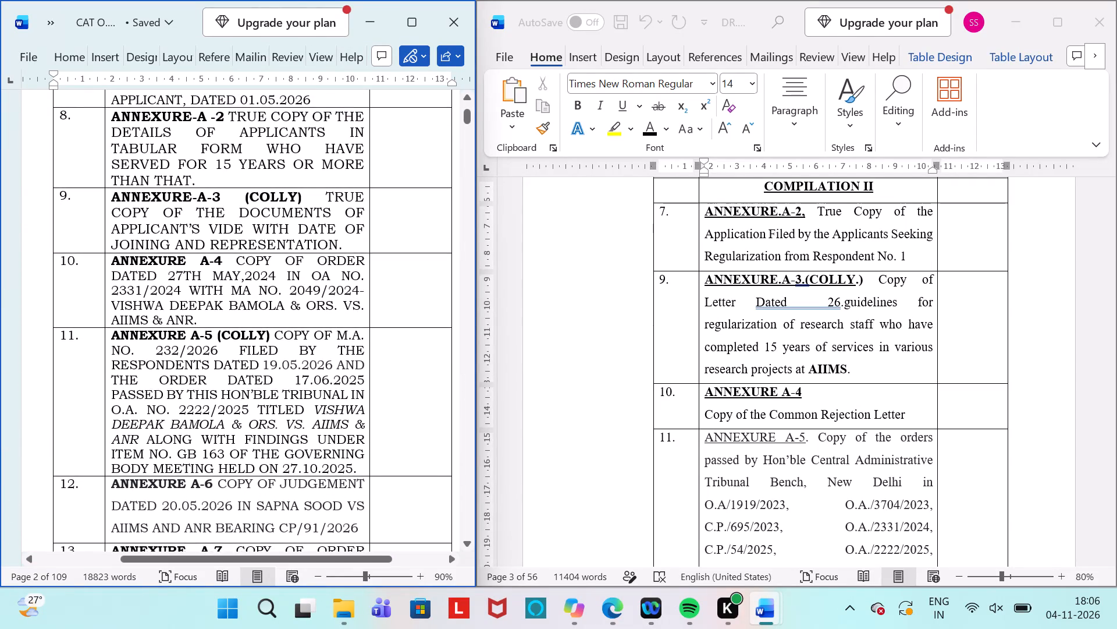
{"action": "scroll", "coordinate": [229, 338], "scroll_direction": "up", "scroll_amount": 1}
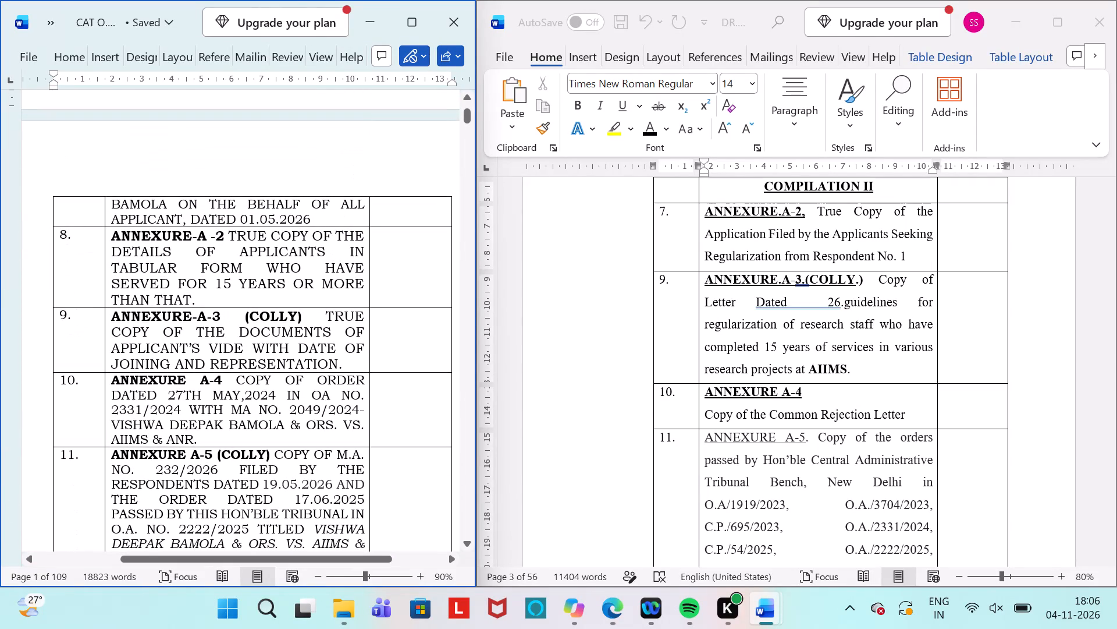
{"action": "left_click", "coordinate": [828, 297]}
{"action": "left_click", "coordinate": [828, 297]}
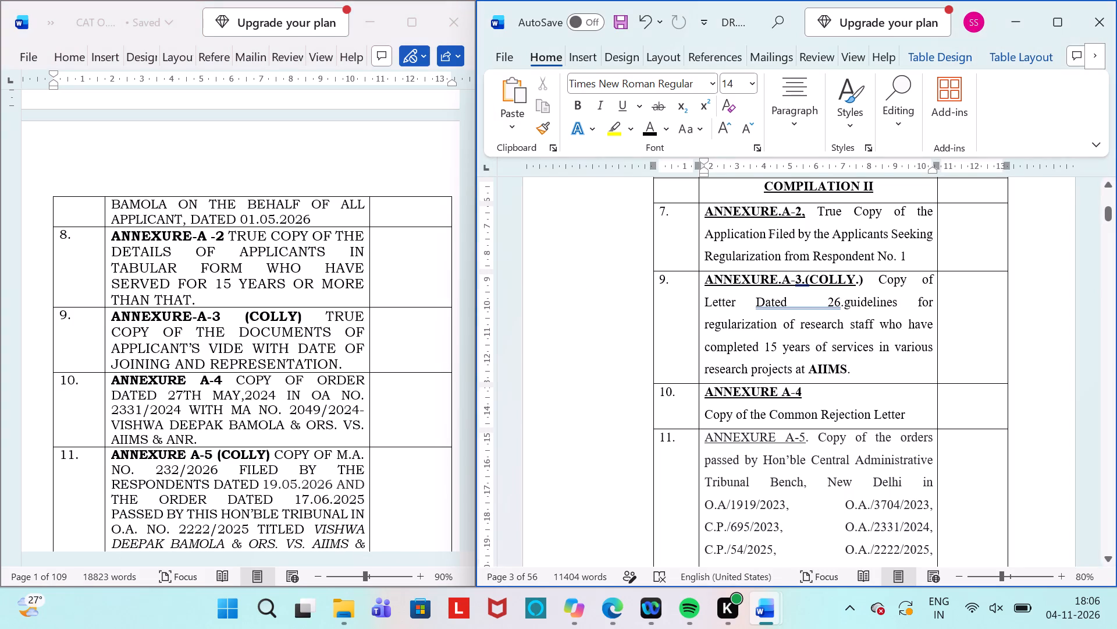
{"action": "key", "text": "BackSpace"}
{"action": "key", "text": "BackSpace"}
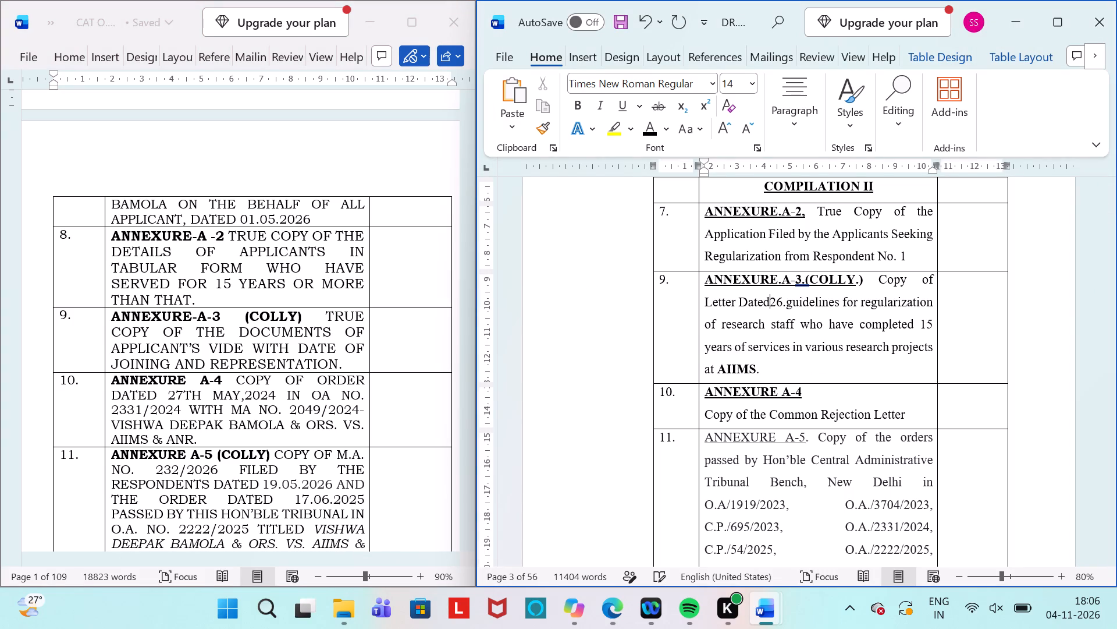
{"action": "key", "text": "space"}
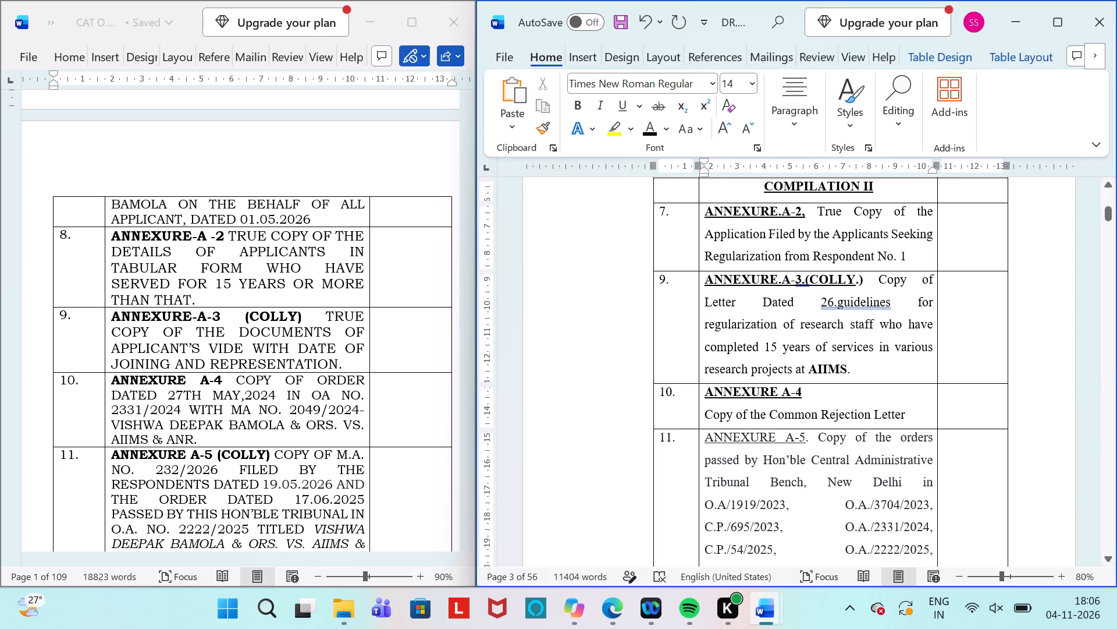
{"action": "left_click", "coordinate": [833, 303]}
{"action": "key", "text": "Right"}
Examine the reference Central Administrative Tribunal application's index from Compilation I through the Annexure A-8 entry, comparing annexure descriptions and dates.
{"action": "scroll", "coordinate": [315, 351], "scroll_direction": "up", "scroll_amount": 1}
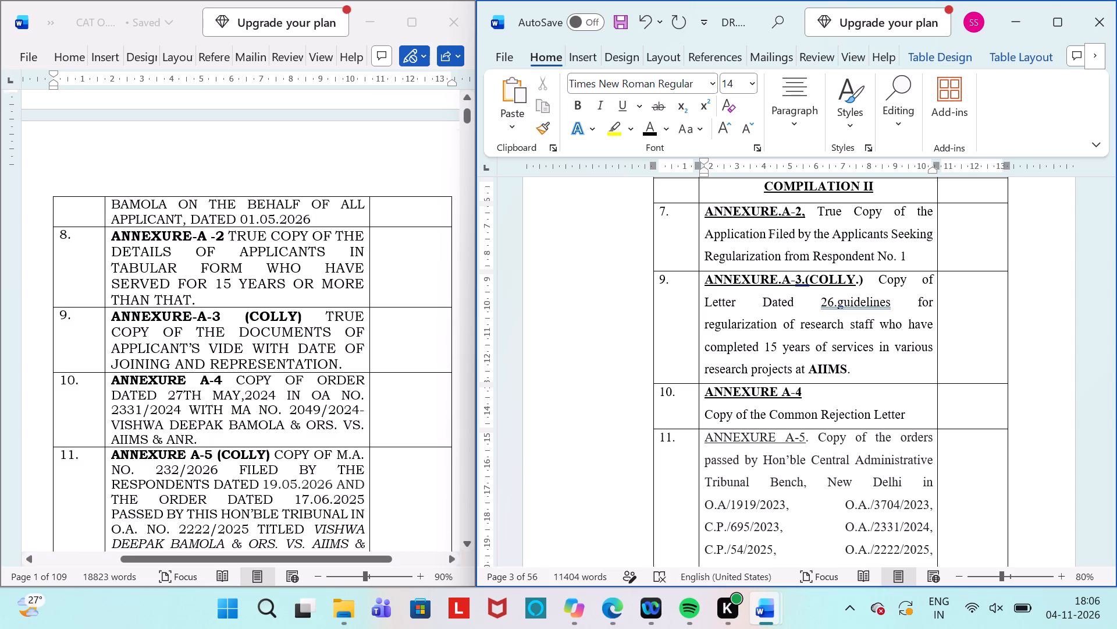
{"action": "scroll", "coordinate": [315, 351], "scroll_direction": "up", "scroll_amount": 4}
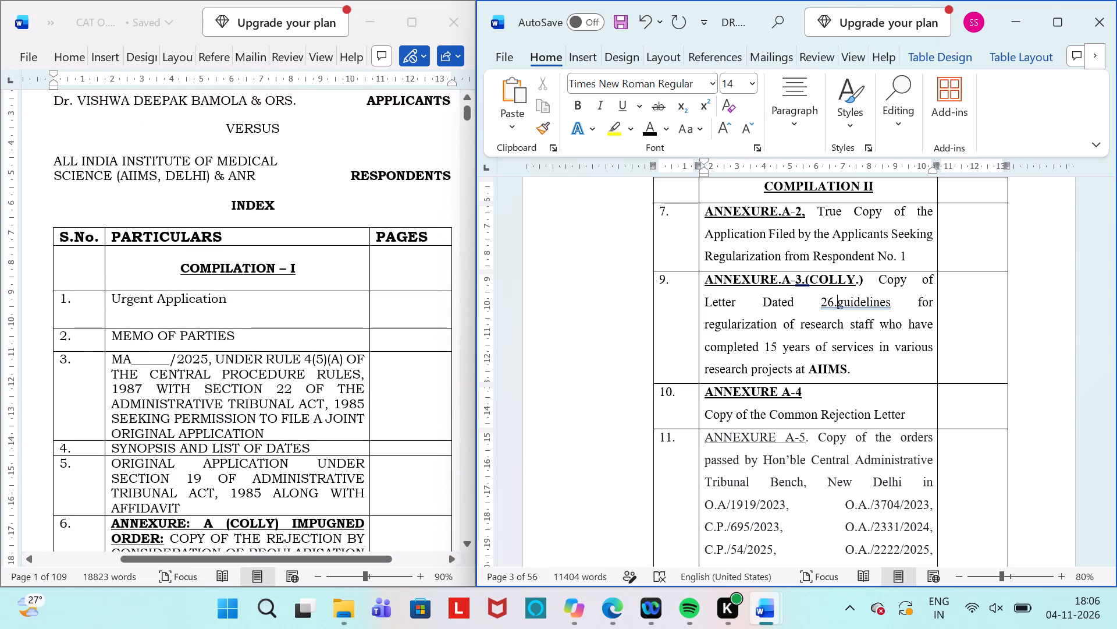
{"action": "scroll", "coordinate": [315, 351], "scroll_direction": "down", "scroll_amount": 1}
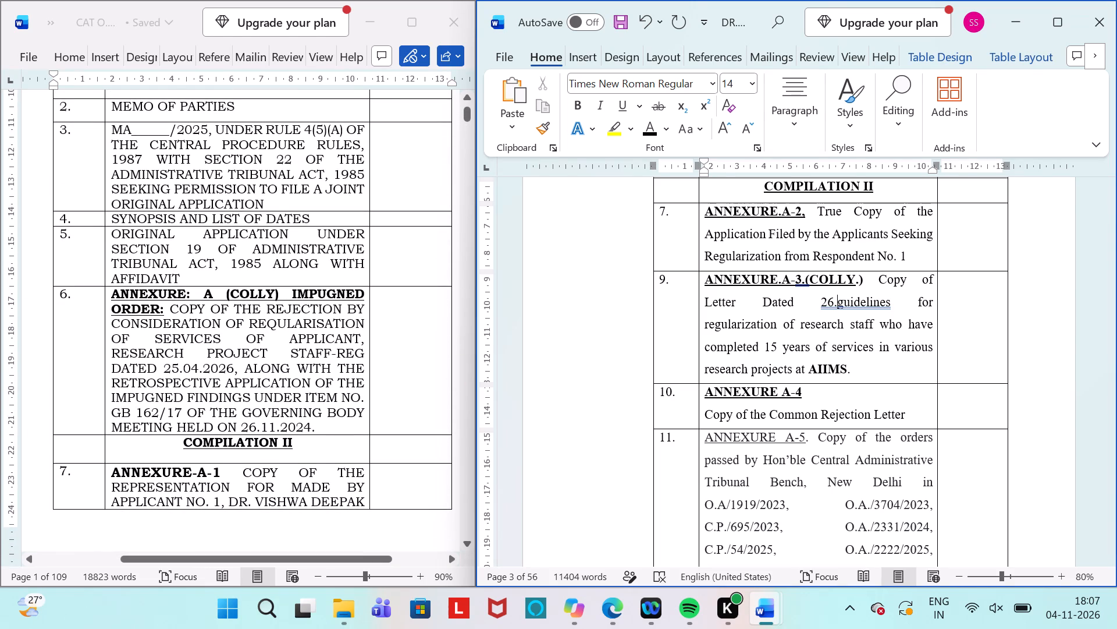
{"action": "scroll", "coordinate": [315, 351], "scroll_direction": "down", "scroll_amount": 1}
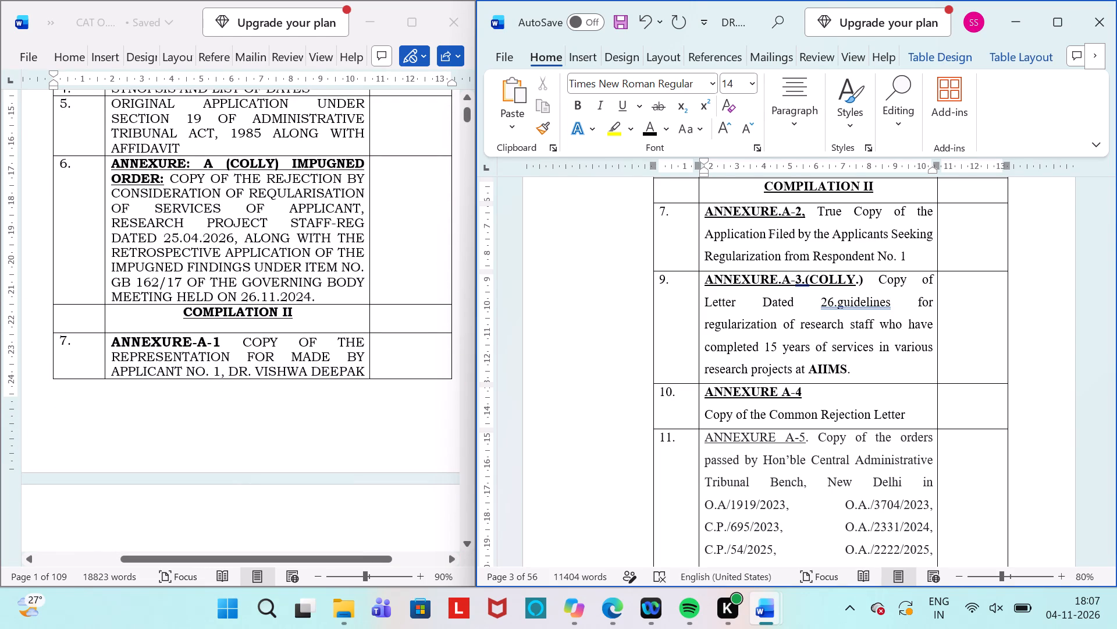
{"action": "scroll", "coordinate": [315, 351], "scroll_direction": "down", "scroll_amount": 3}
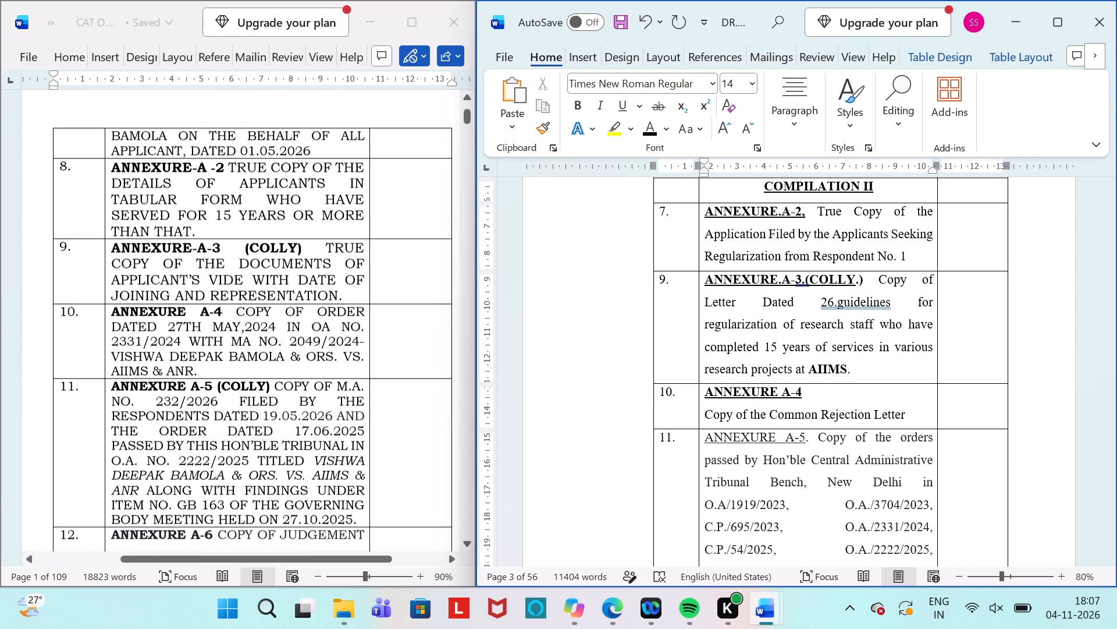
{"action": "scroll", "coordinate": [315, 351], "scroll_direction": "down", "scroll_amount": 1}
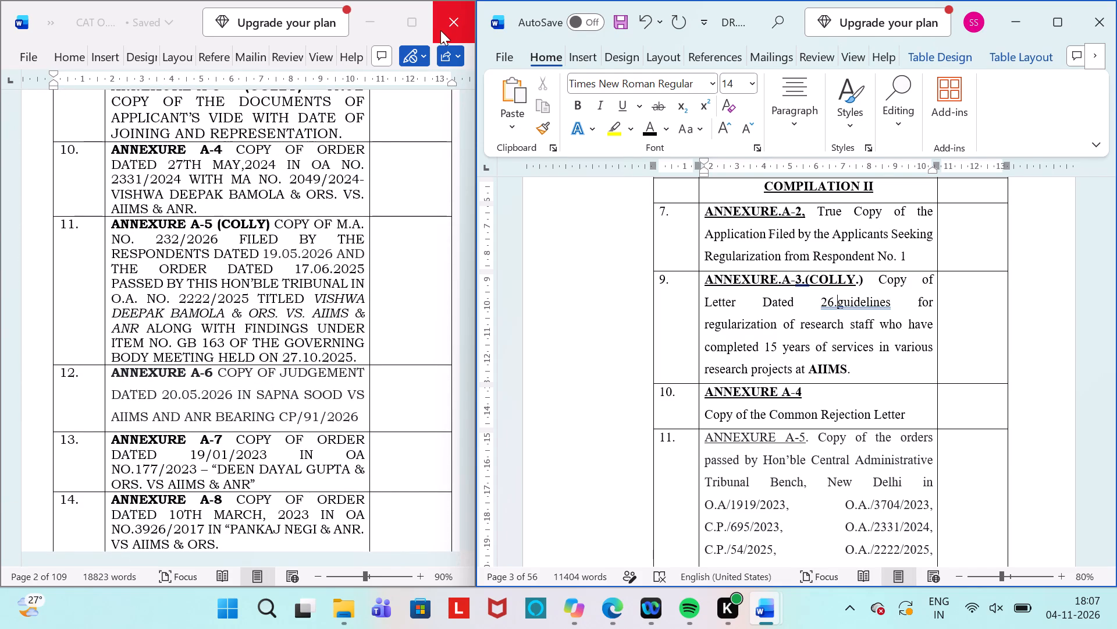
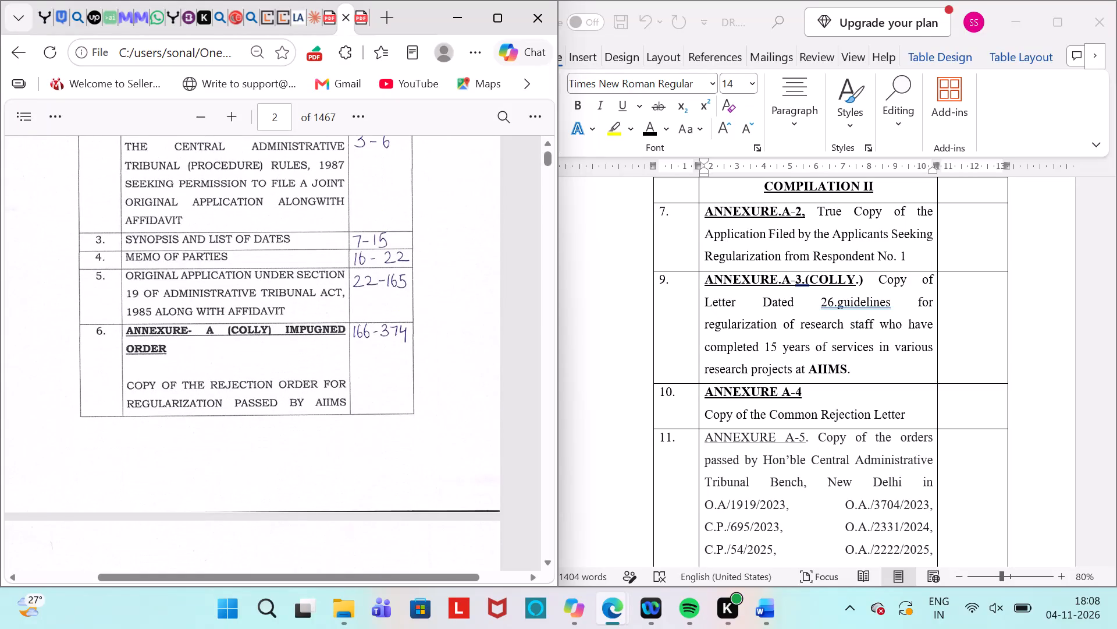
Compare the reference PDF's index entries from the impugned order into Compilation II with the matching annexure entries in the Word index.
{"action": "scroll", "coordinate": [341, 257], "scroll_direction": "down", "scroll_amount": 1}
{"action": "scroll", "coordinate": [784, 258], "scroll_direction": "up", "scroll_amount": 2}
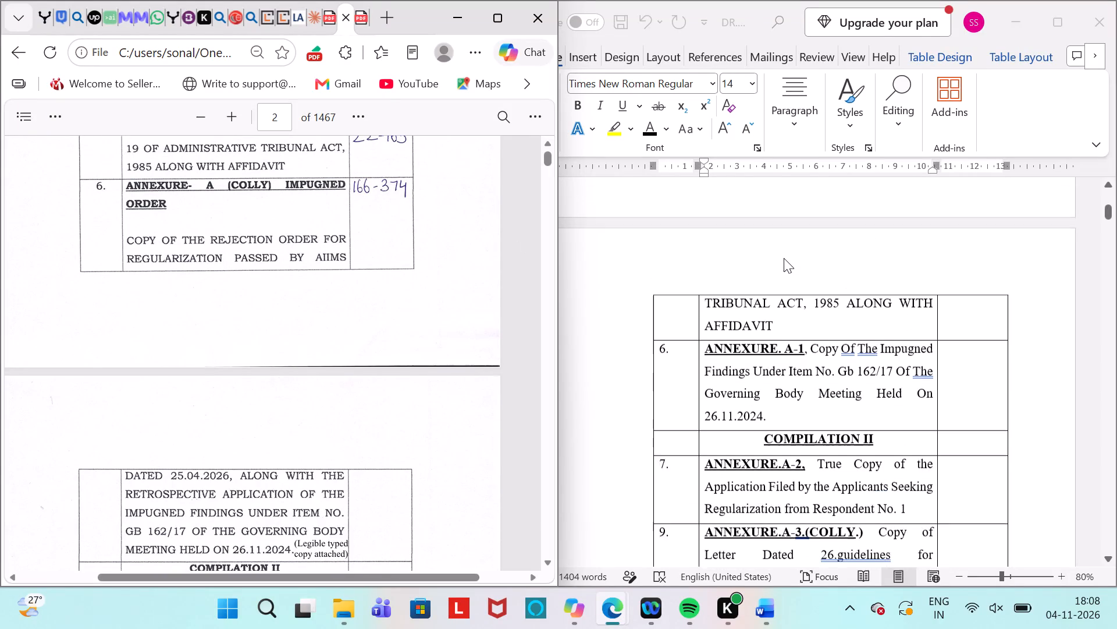
{"action": "scroll", "coordinate": [784, 258], "scroll_direction": "down", "scroll_amount": 1}
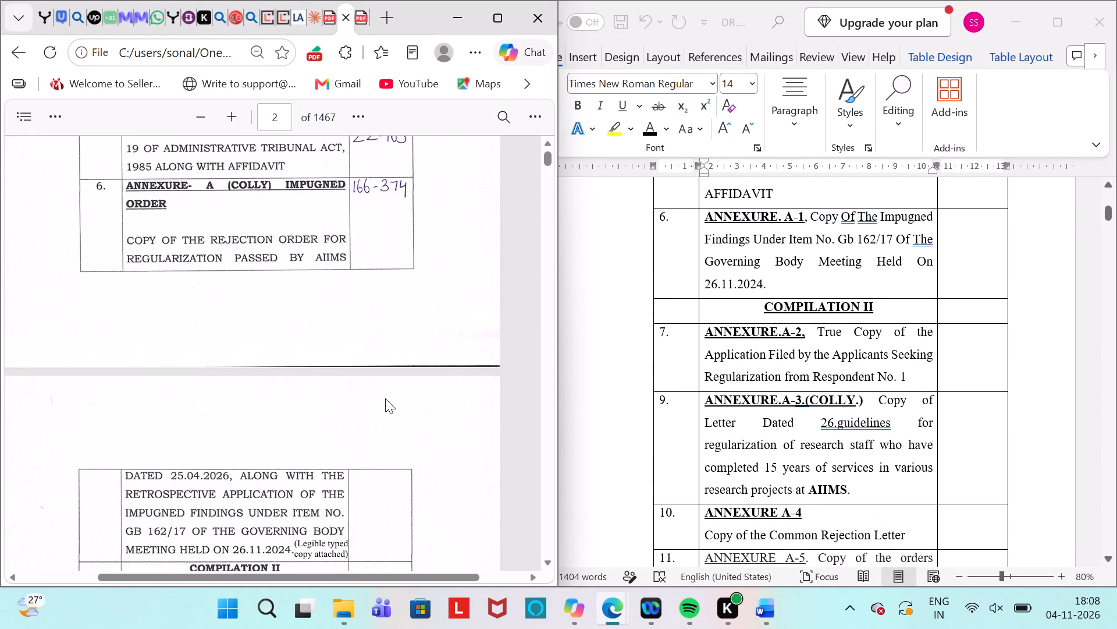
{"action": "scroll", "coordinate": [385, 398], "scroll_direction": "down", "scroll_amount": 1}
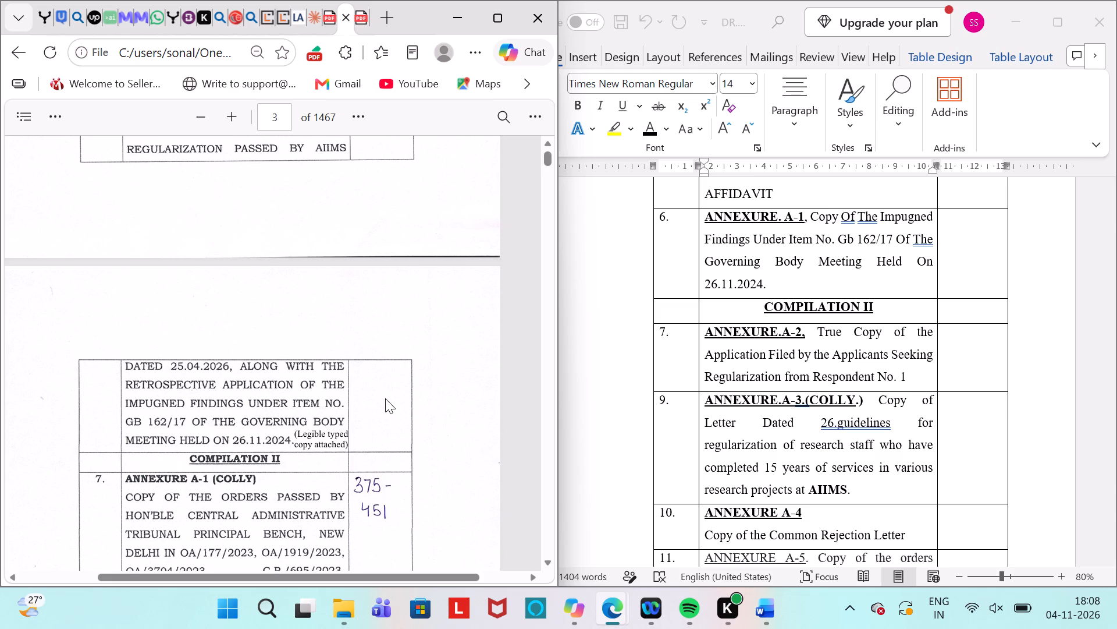
Examine the Compilation II entries for Annexures A-1 to A-3 (COLLY) in the reference index against the Word annexure index.
{"action": "scroll", "coordinate": [385, 398], "scroll_direction": "up", "scroll_amount": 1}
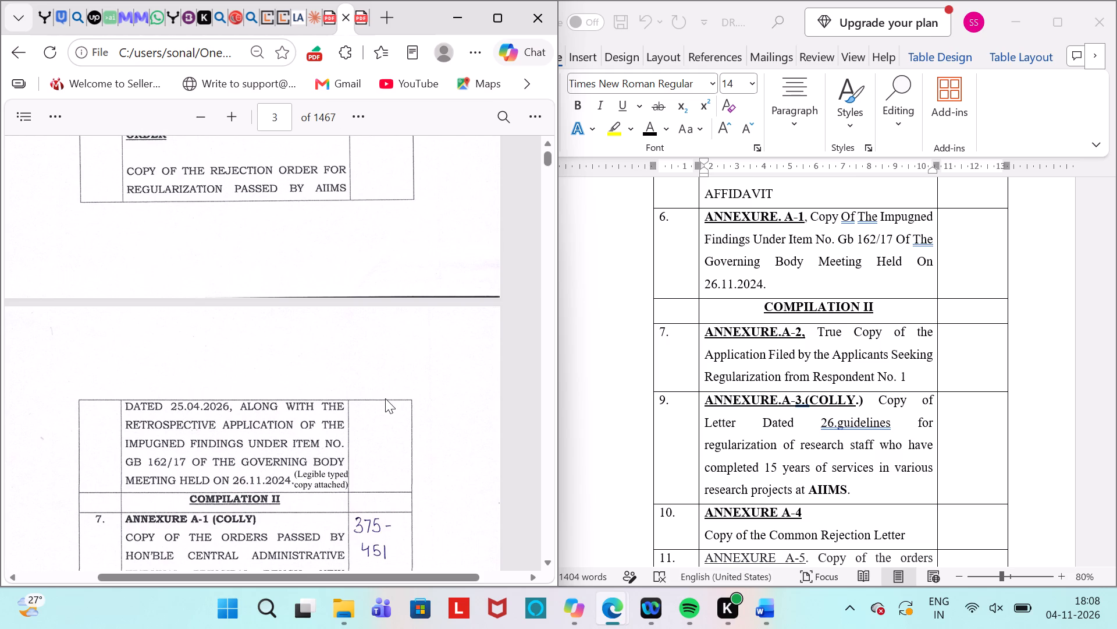
{"action": "scroll", "coordinate": [385, 398], "scroll_direction": "down", "scroll_amount": 3}
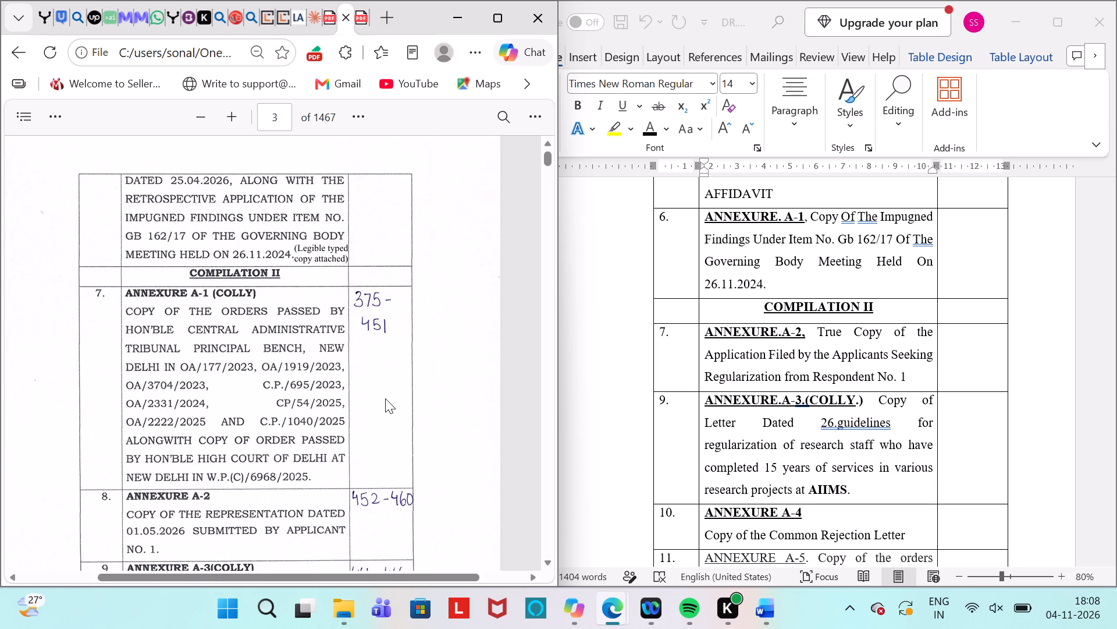
{"action": "scroll", "coordinate": [359, 373], "scroll_direction": "down", "scroll_amount": 1}
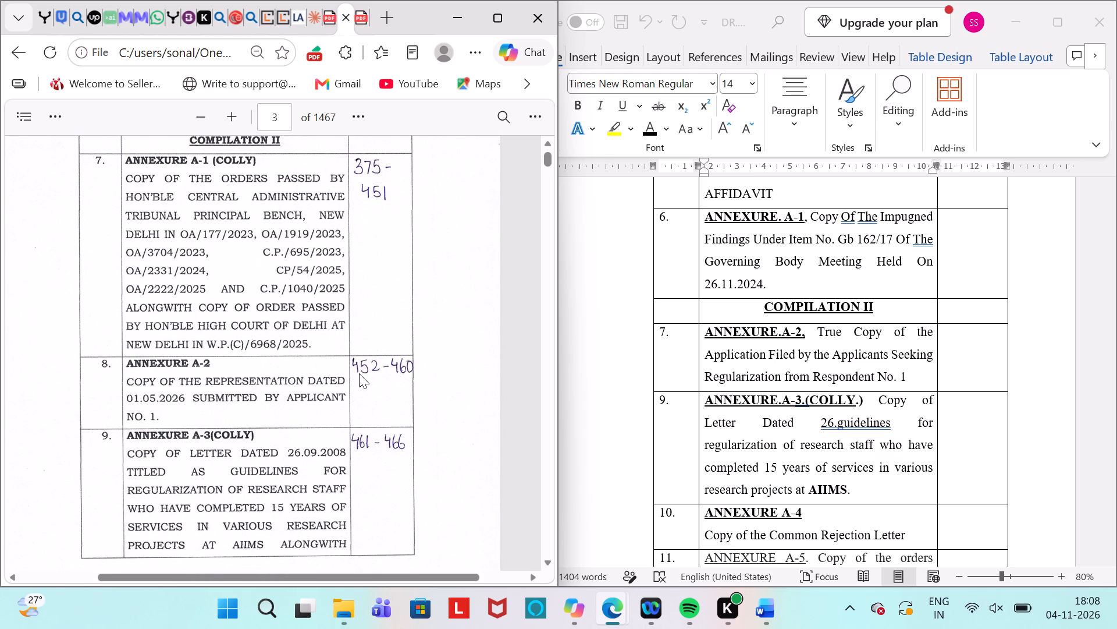
{"action": "scroll", "coordinate": [359, 373], "scroll_direction": "down", "scroll_amount": 2}
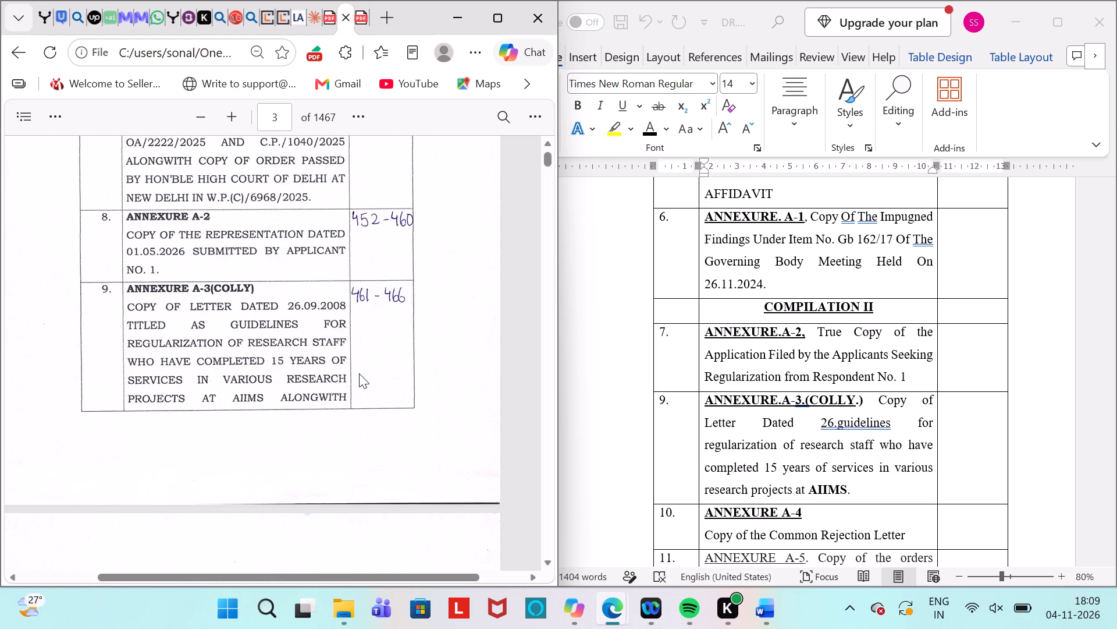
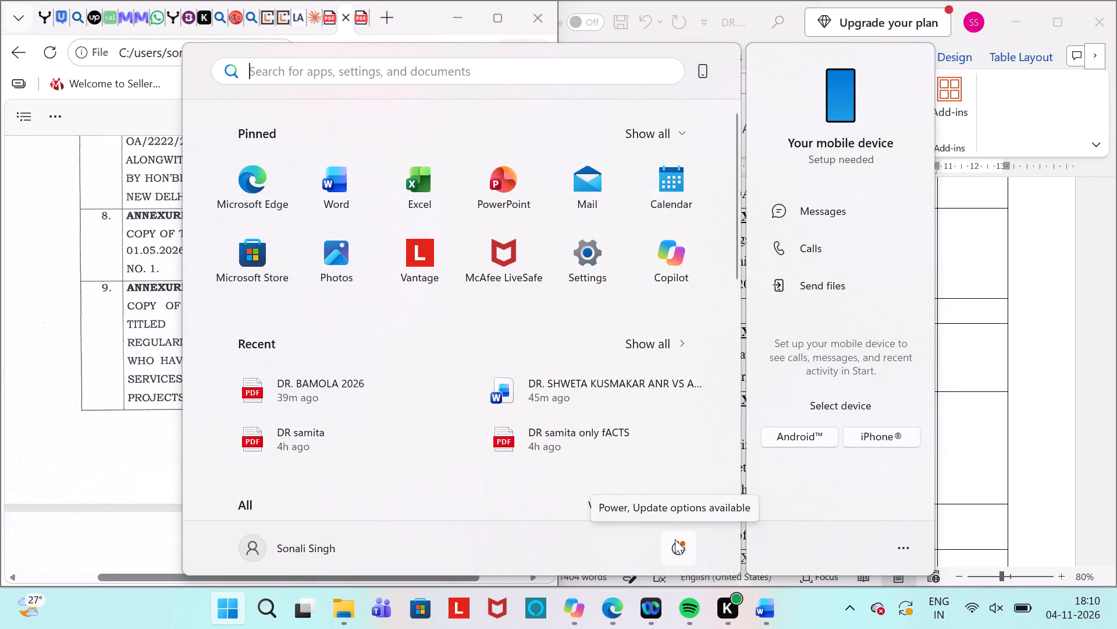
Examine the Annexure A-1 (COLLY) to A-3 (COLLY) entries in the reference PDF index again against the Word annexure index.
{"action": "left_click", "coordinate": [121, 539]}
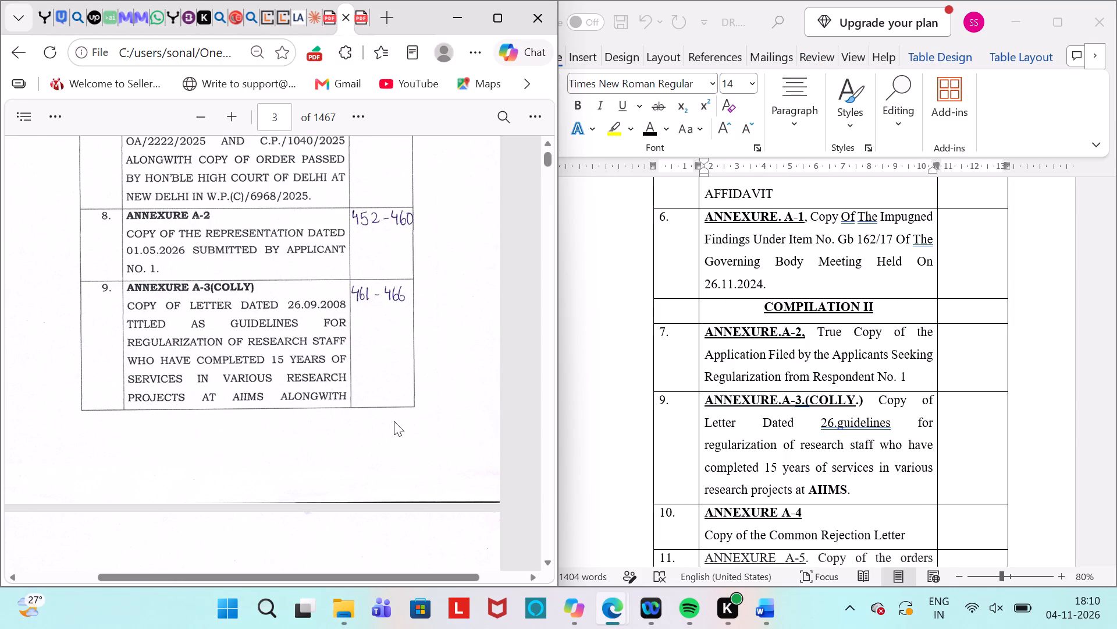
{"action": "scroll", "coordinate": [394, 421], "scroll_direction": "up", "scroll_amount": 2}
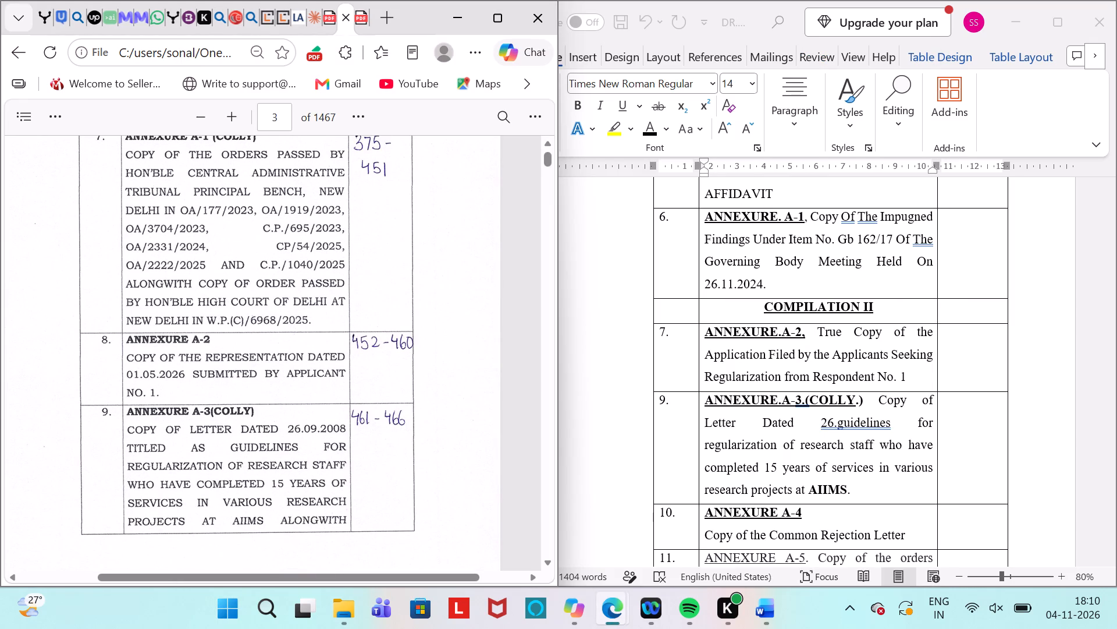
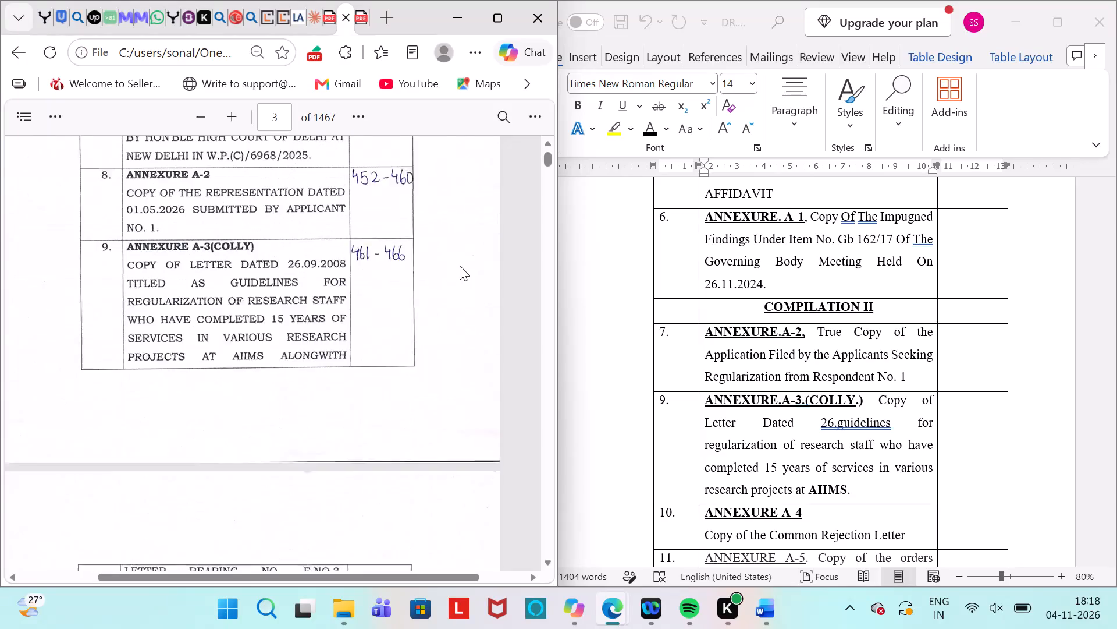
Compare the Annexure A (COLLY) impugned order and Compilation II entries in the reference PDF index with items 6 to 9 of the Word index.
{"action": "scroll", "coordinate": [460, 266], "scroll_direction": "up", "scroll_amount": 1}
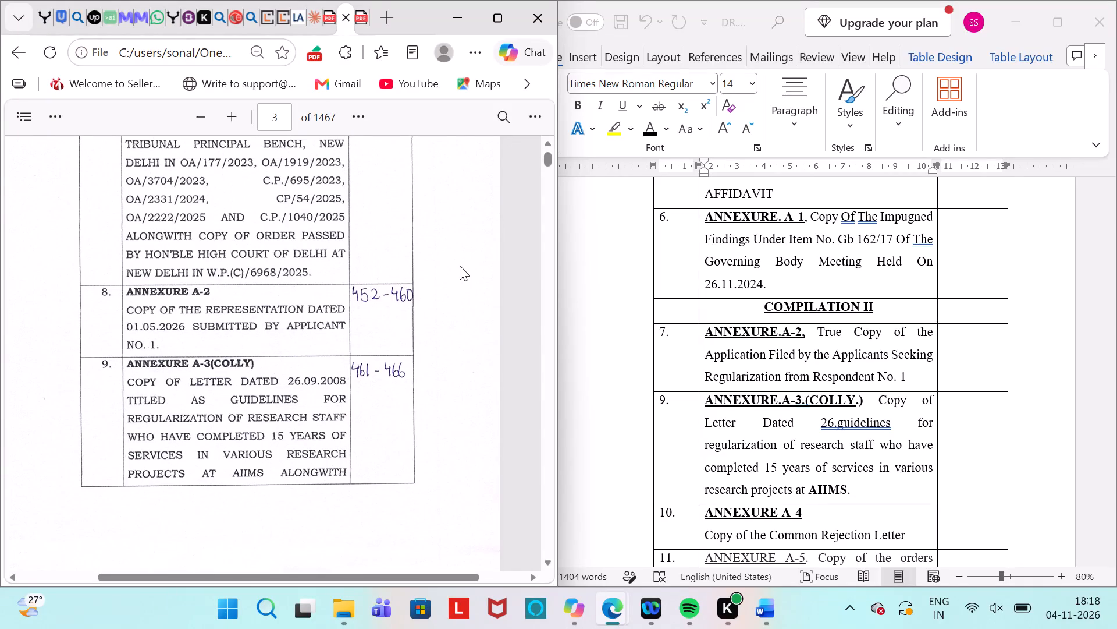
{"action": "scroll", "coordinate": [460, 266], "scroll_direction": "up", "scroll_amount": 1}
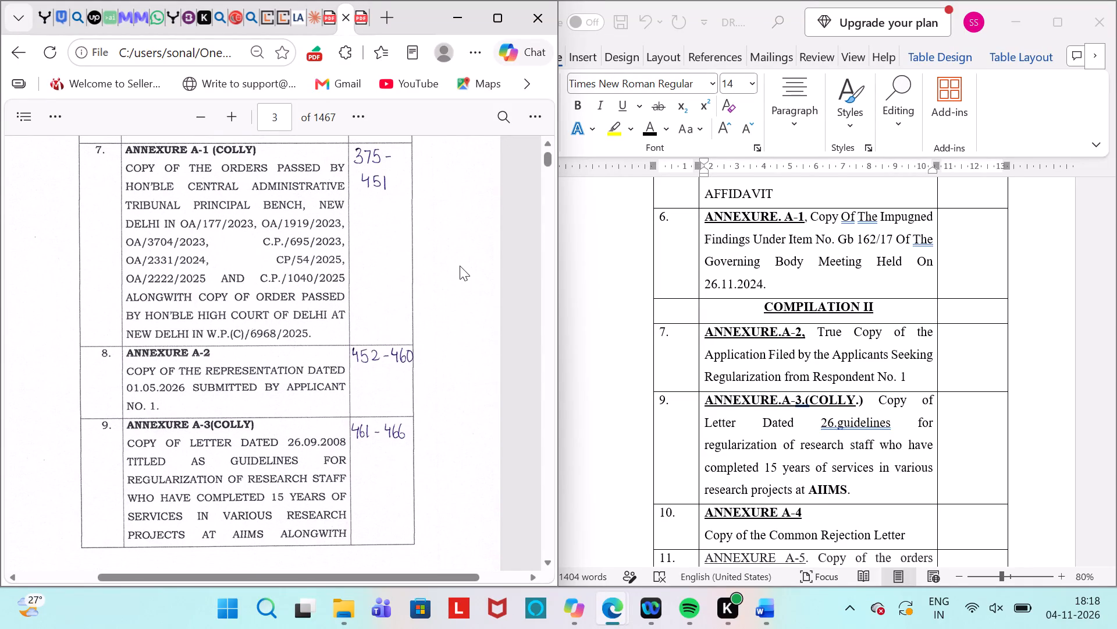
{"action": "scroll", "coordinate": [460, 266], "scroll_direction": "up", "scroll_amount": 3}
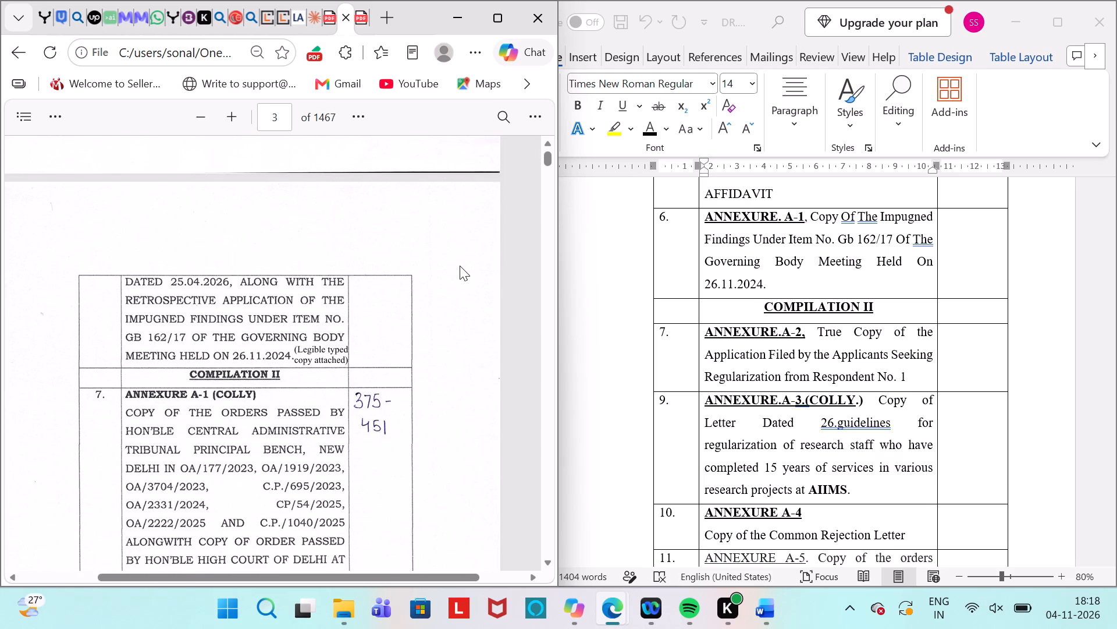
{"action": "scroll", "coordinate": [460, 266], "scroll_direction": "up", "scroll_amount": 2}
{"action": "scroll", "coordinate": [460, 266], "scroll_direction": "down", "scroll_amount": 1}
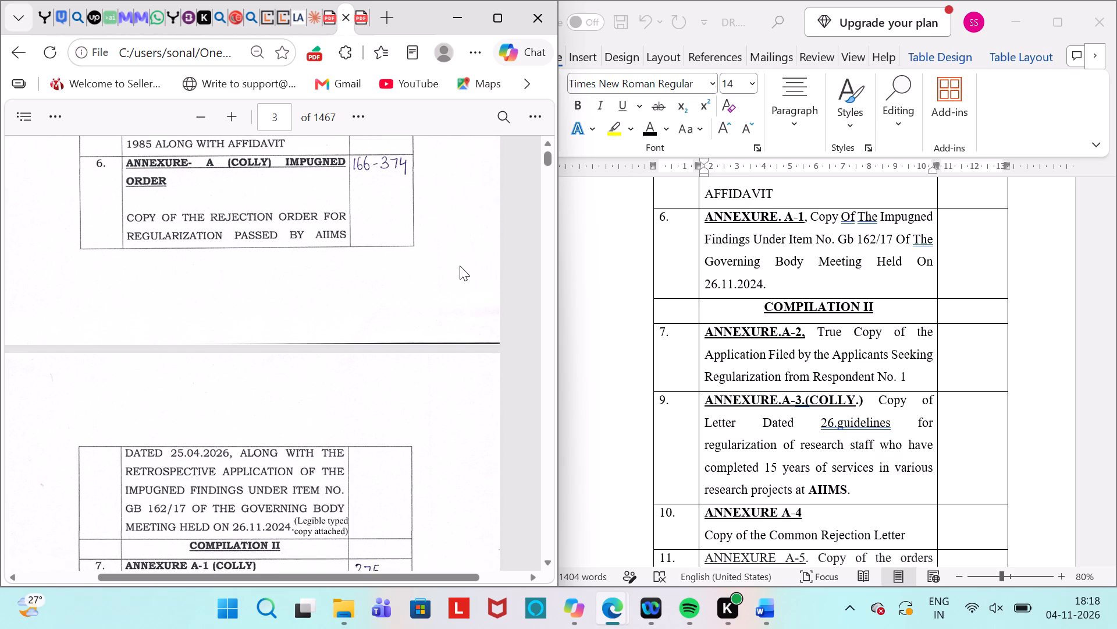
{"action": "scroll", "coordinate": [460, 266], "scroll_direction": "down", "scroll_amount": 1}
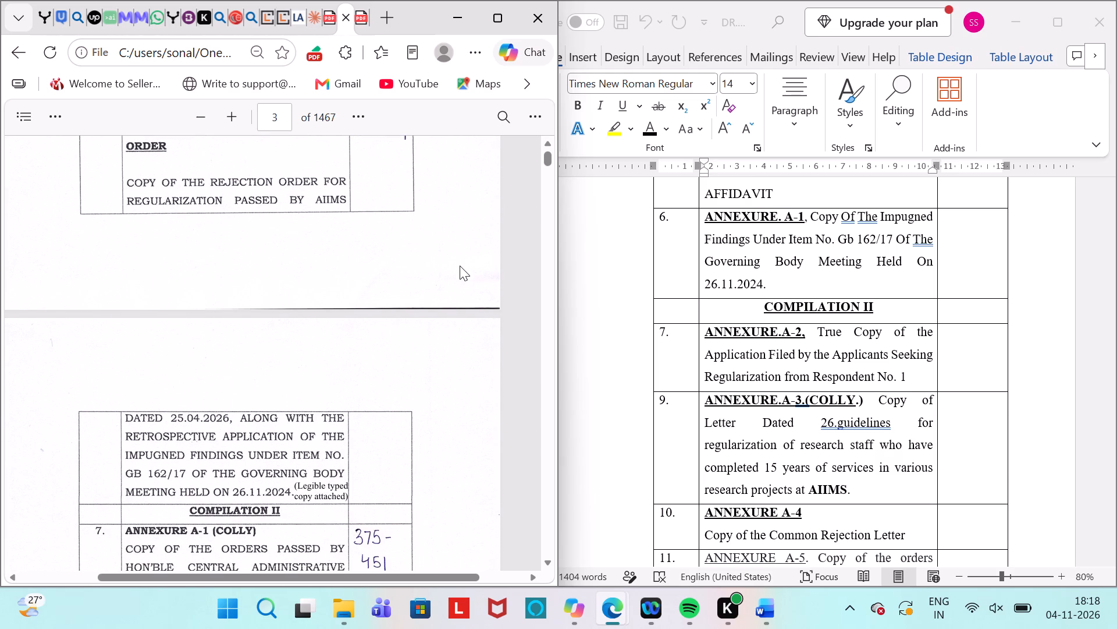
{"action": "scroll", "coordinate": [767, 193], "scroll_direction": "up", "scroll_amount": 2}
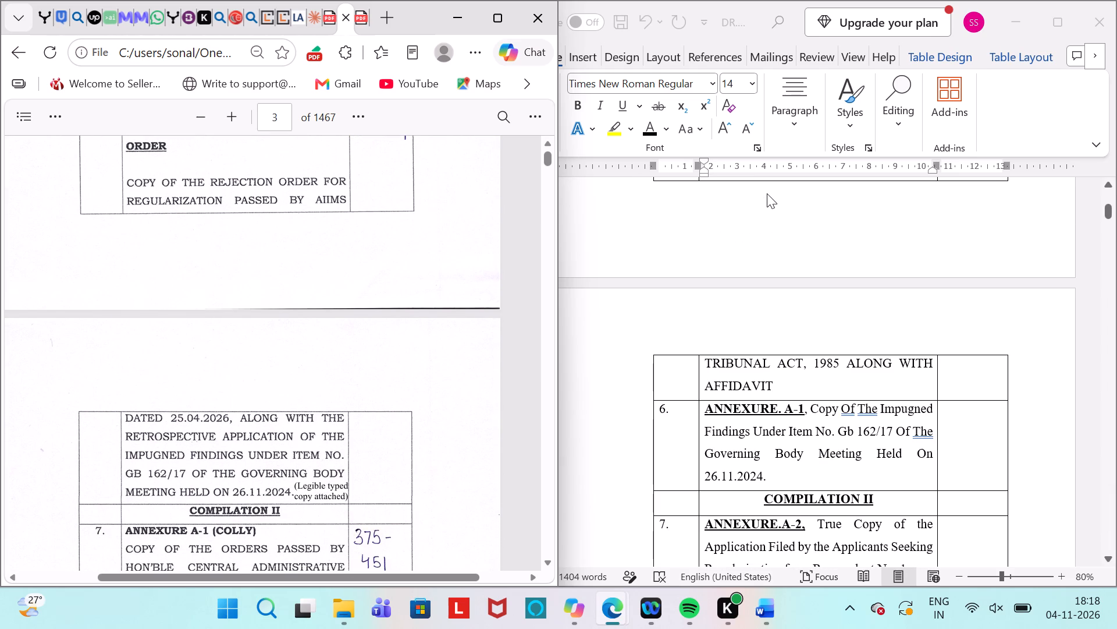
{"action": "scroll", "coordinate": [767, 193], "scroll_direction": "up", "scroll_amount": 2}
{"action": "scroll", "coordinate": [767, 193], "scroll_direction": "down", "scroll_amount": 2}
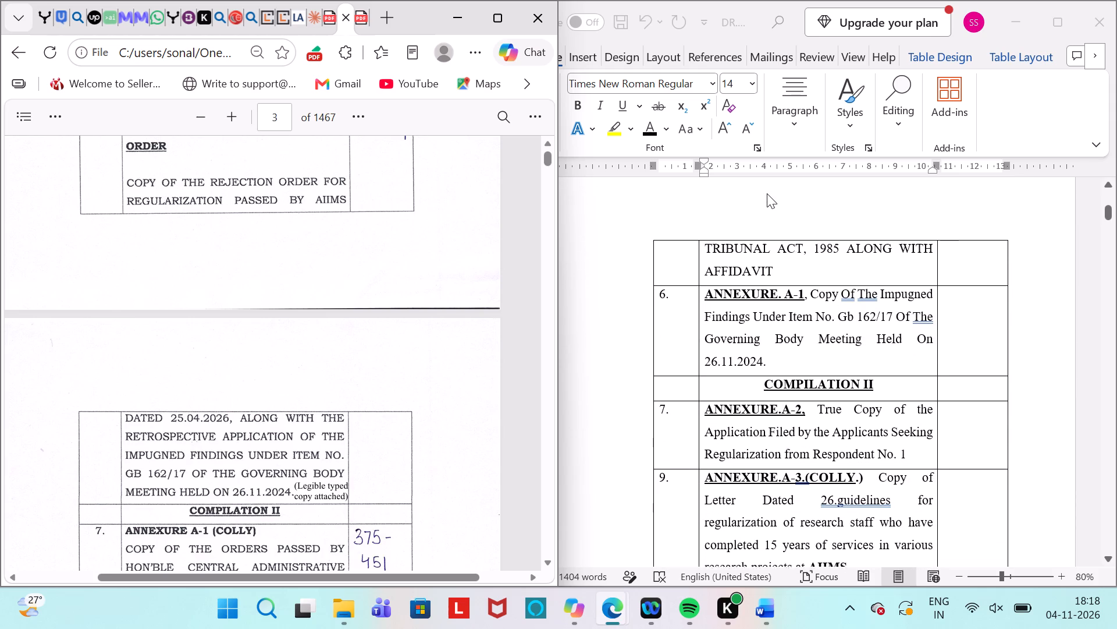
{"action": "scroll", "coordinate": [767, 193], "scroll_direction": "down", "scroll_amount": 3}
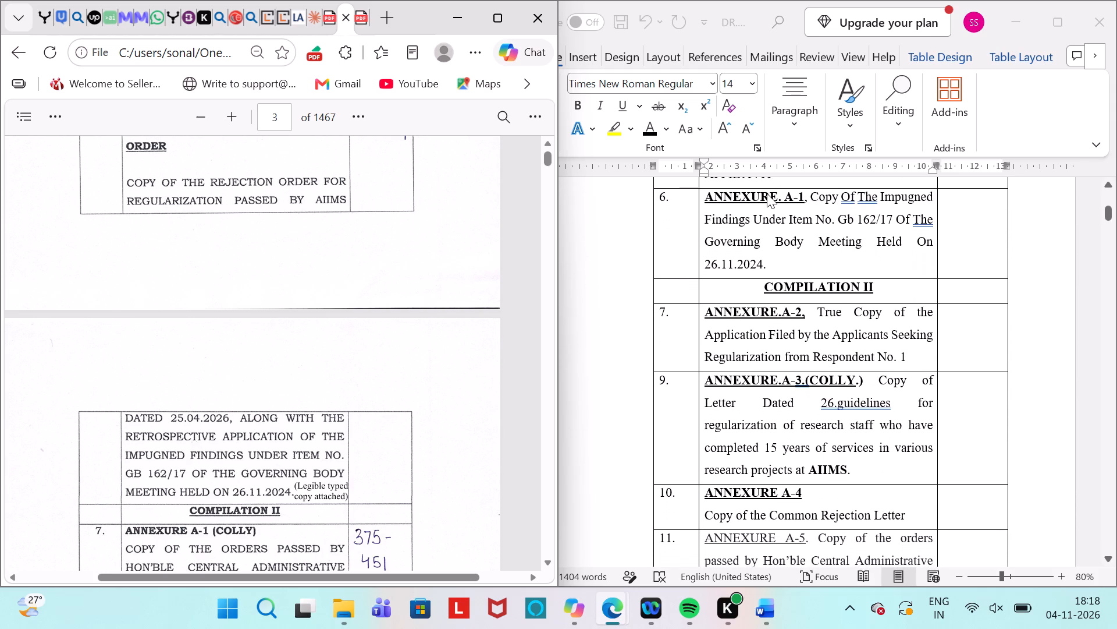
{"action": "scroll", "coordinate": [767, 193], "scroll_direction": "down", "scroll_amount": 2}
{"action": "scroll", "coordinate": [778, 195], "scroll_direction": "up", "scroll_amount": 1}
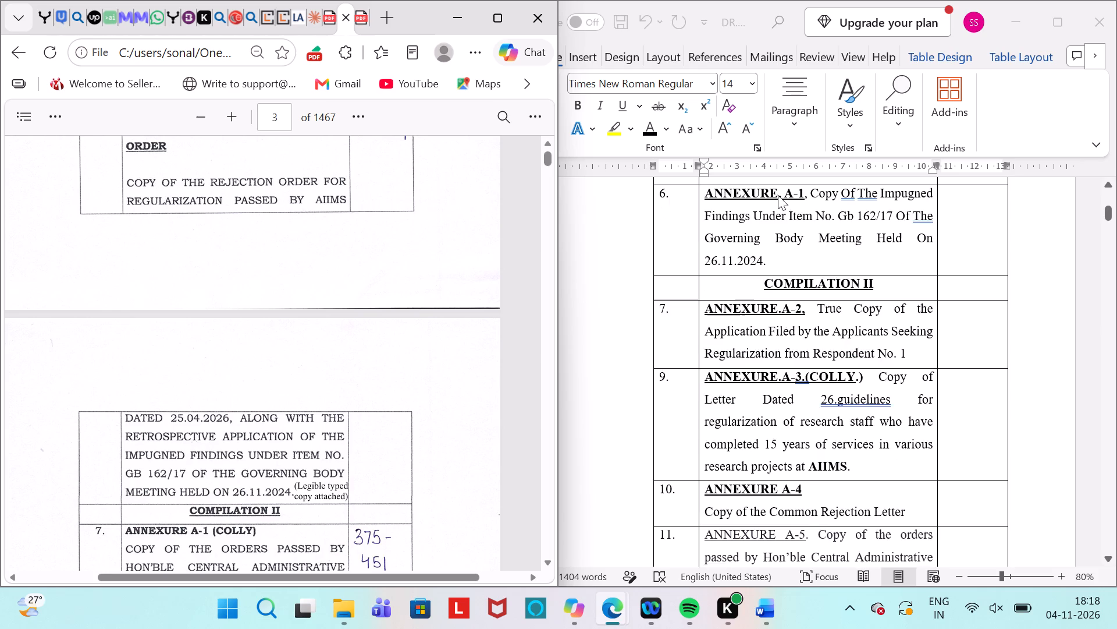
{"action": "scroll", "coordinate": [778, 195], "scroll_direction": "up", "scroll_amount": 1}
{"action": "scroll", "coordinate": [469, 334], "scroll_direction": "down", "scroll_amount": 1}
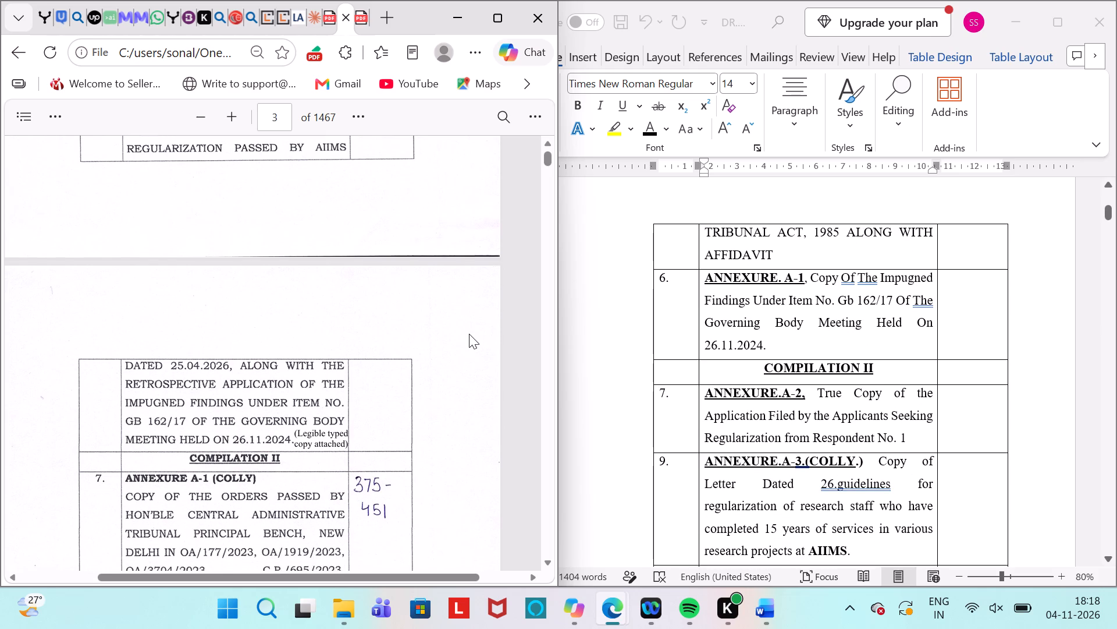
{"action": "scroll", "coordinate": [469, 334], "scroll_direction": "down", "scroll_amount": 1}
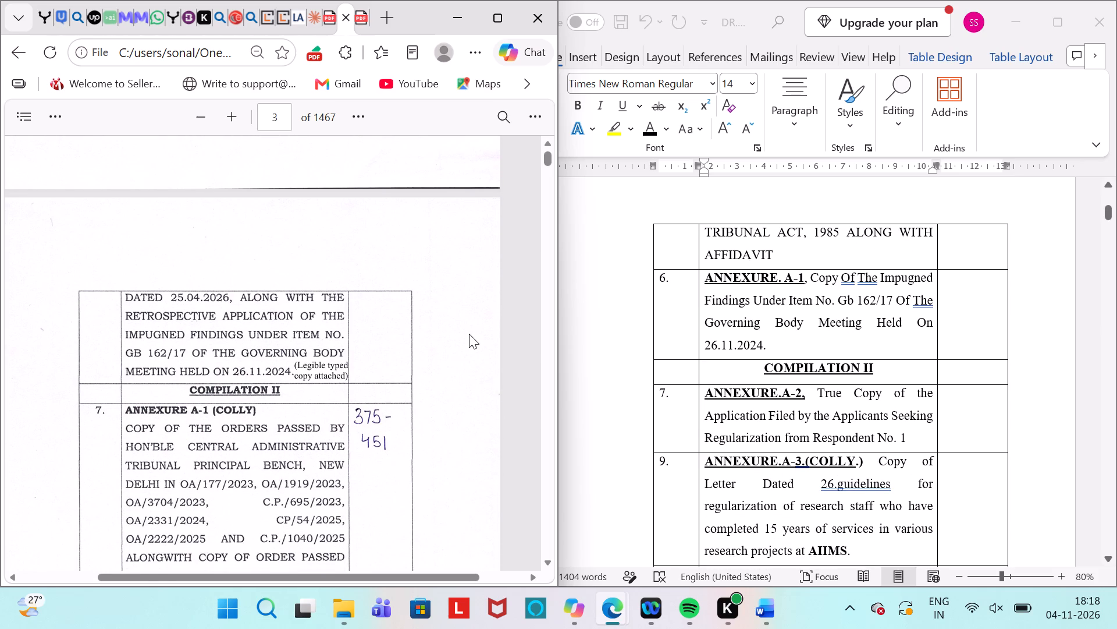
{"action": "scroll", "coordinate": [469, 334], "scroll_direction": "down", "scroll_amount": 2}
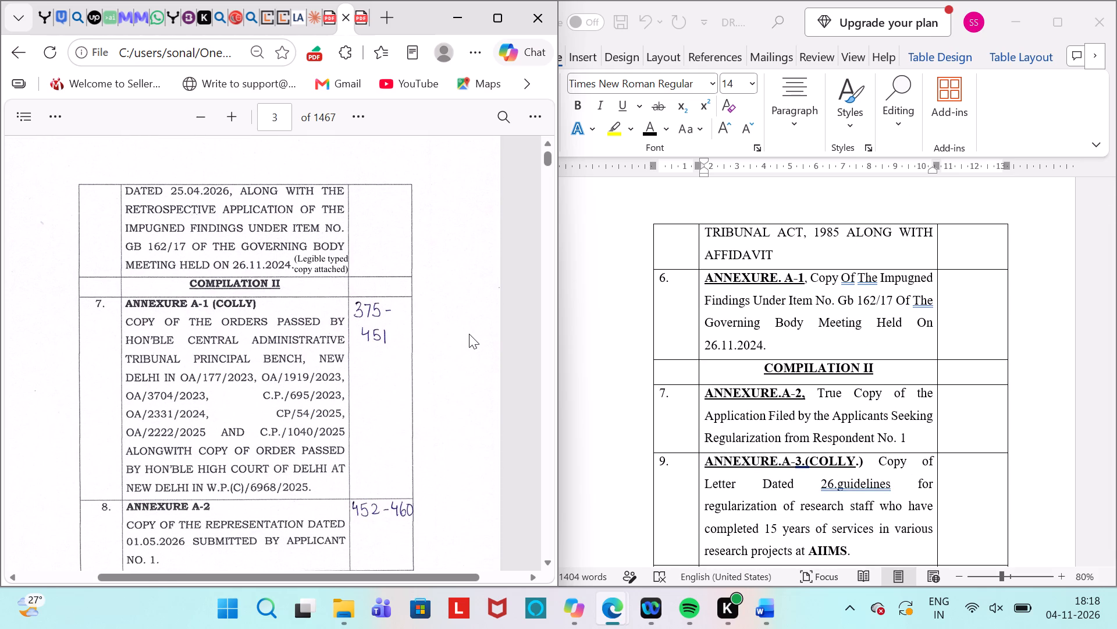
{"action": "scroll", "coordinate": [469, 334], "scroll_direction": "up", "scroll_amount": 3}
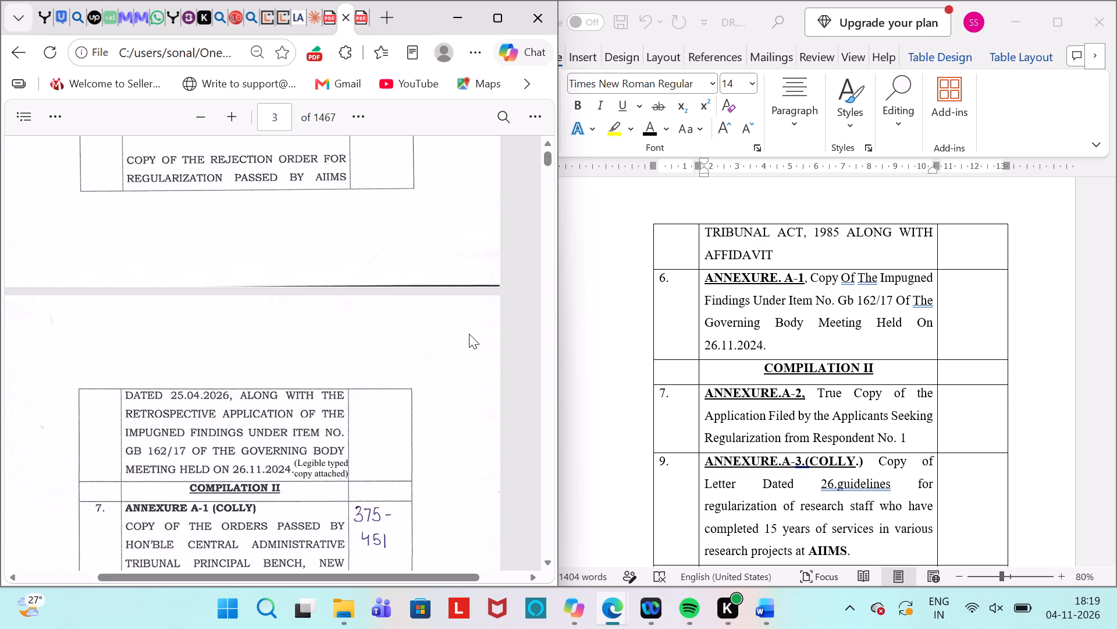
{"action": "scroll", "coordinate": [469, 334], "scroll_direction": "down", "scroll_amount": 2}
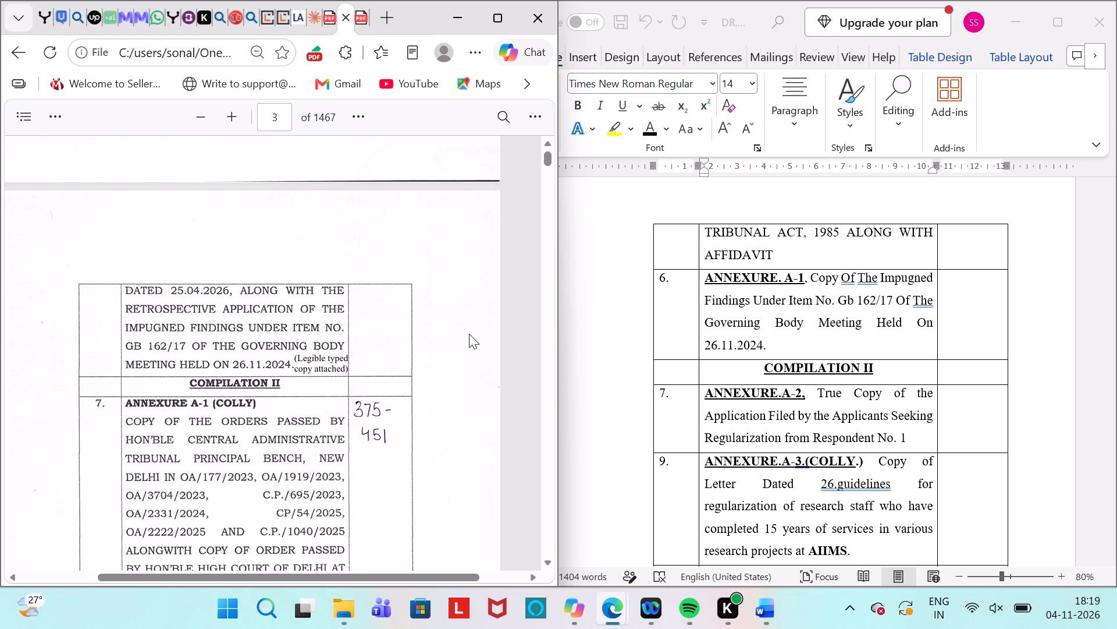
{"action": "scroll", "coordinate": [469, 334], "scroll_direction": "down", "scroll_amount": 2}
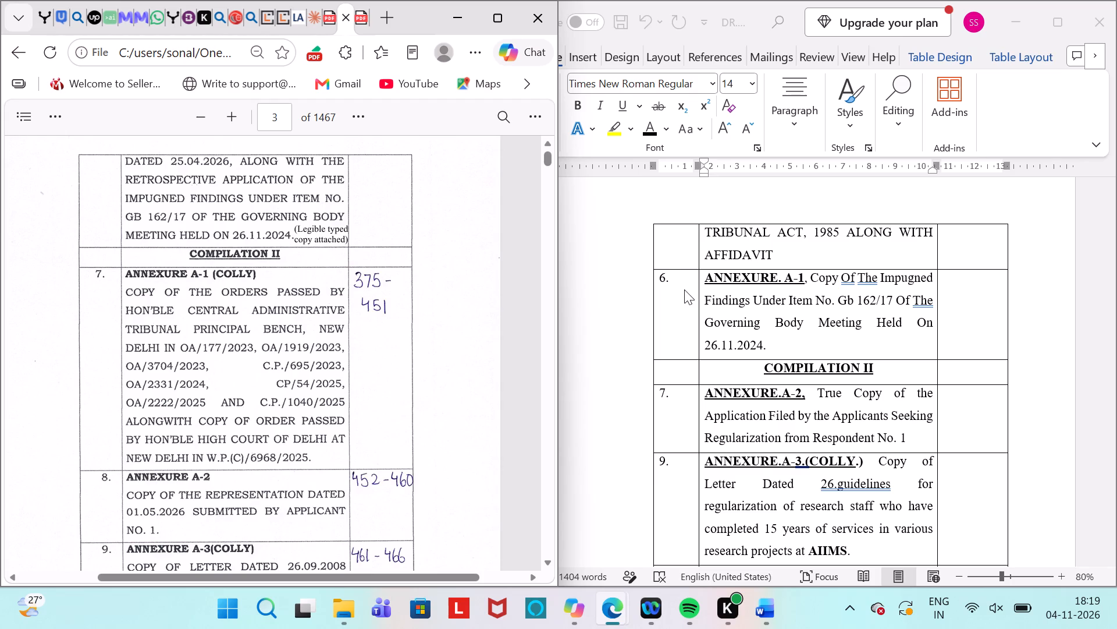
Complete the letter date in the Annexure A-3 (COLLY) entry of the Word index as "26.09.2008.", following the reference PDF.
{"action": "scroll", "coordinate": [684, 289], "scroll_direction": "down", "scroll_amount": 1}
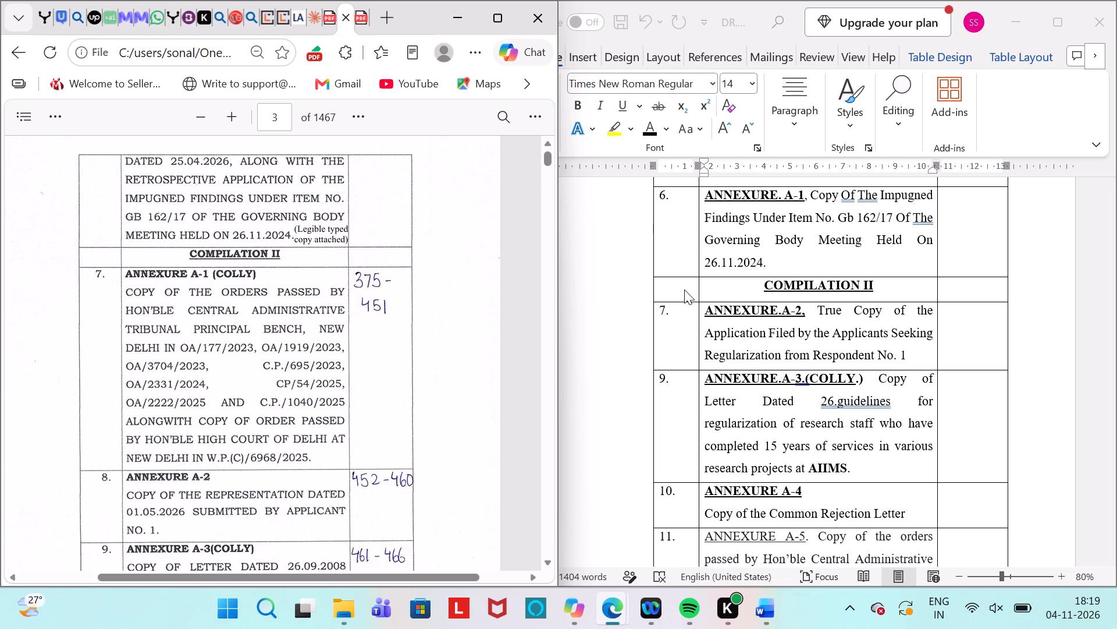
{"action": "scroll", "coordinate": [684, 289], "scroll_direction": "down", "scroll_amount": 1}
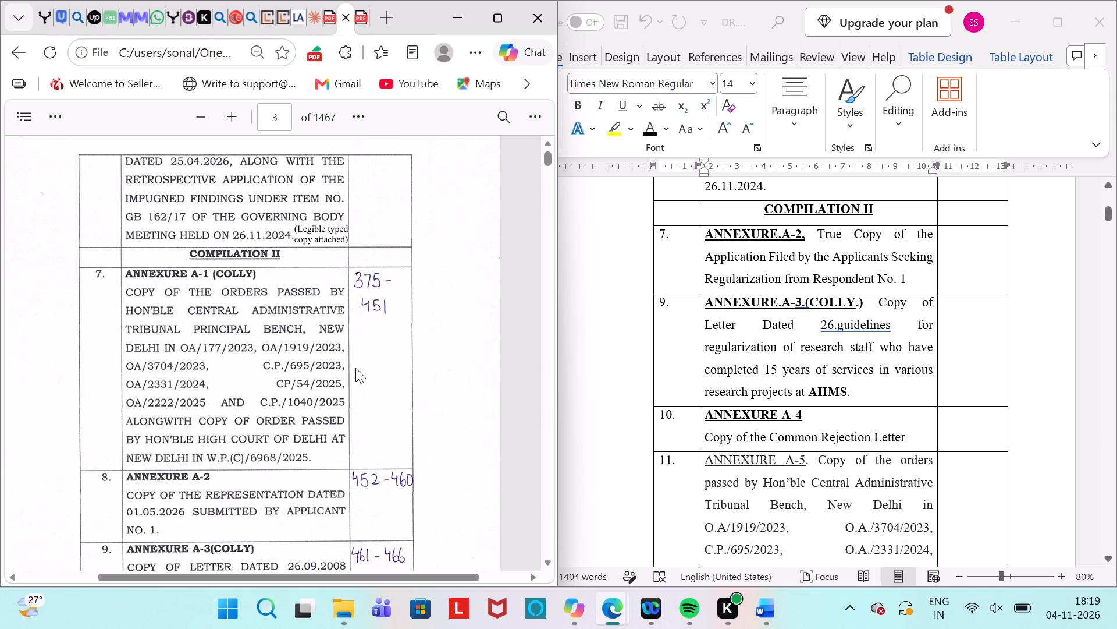
{"action": "scroll", "coordinate": [355, 368], "scroll_direction": "down", "scroll_amount": 2}
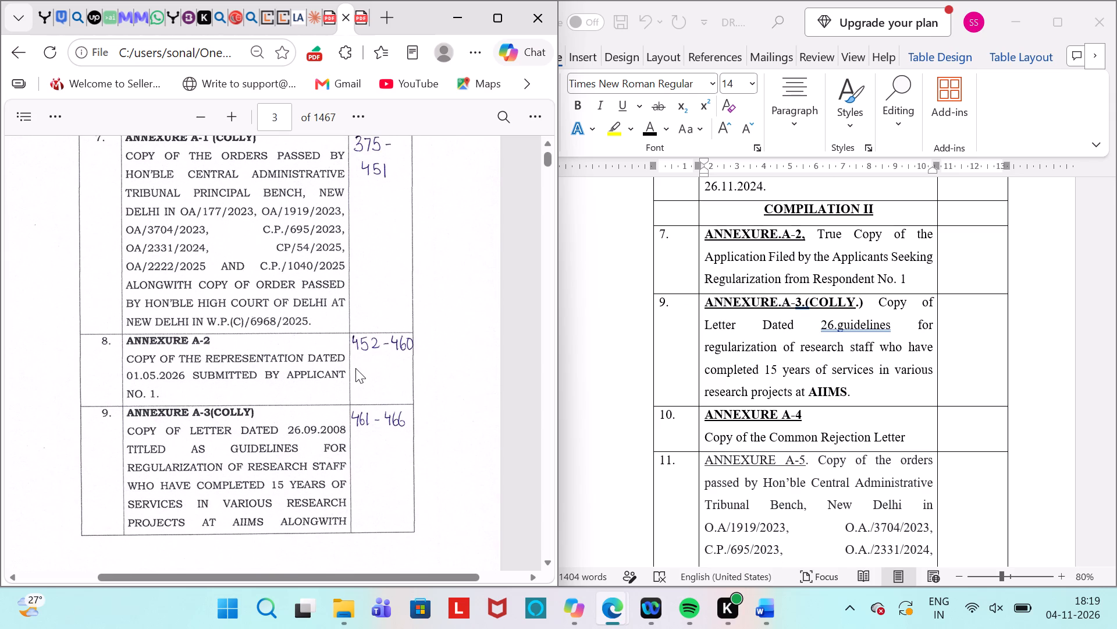
{"action": "scroll", "coordinate": [240, 411], "scroll_direction": "down", "scroll_amount": 2}
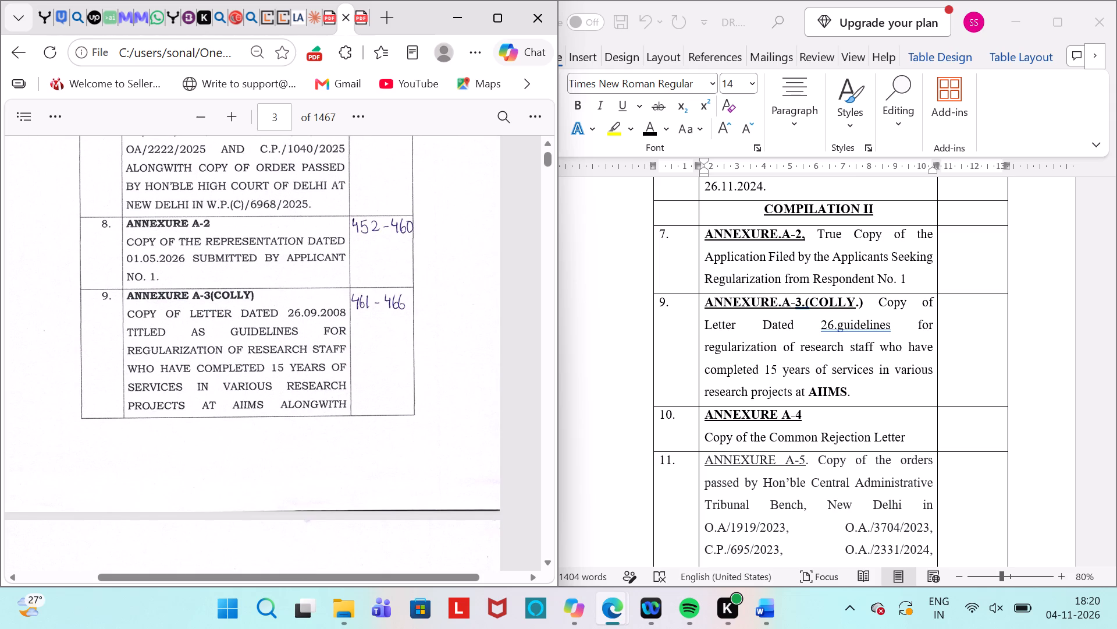
{"action": "left_click", "coordinate": [838, 319]}
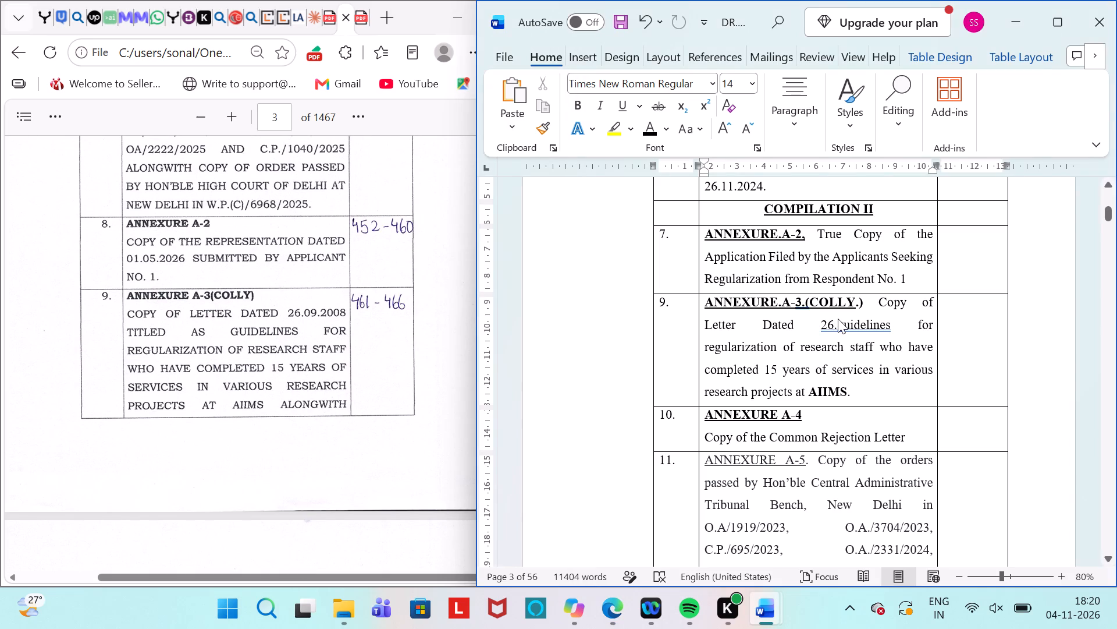
{"action": "type", "text": "09."}
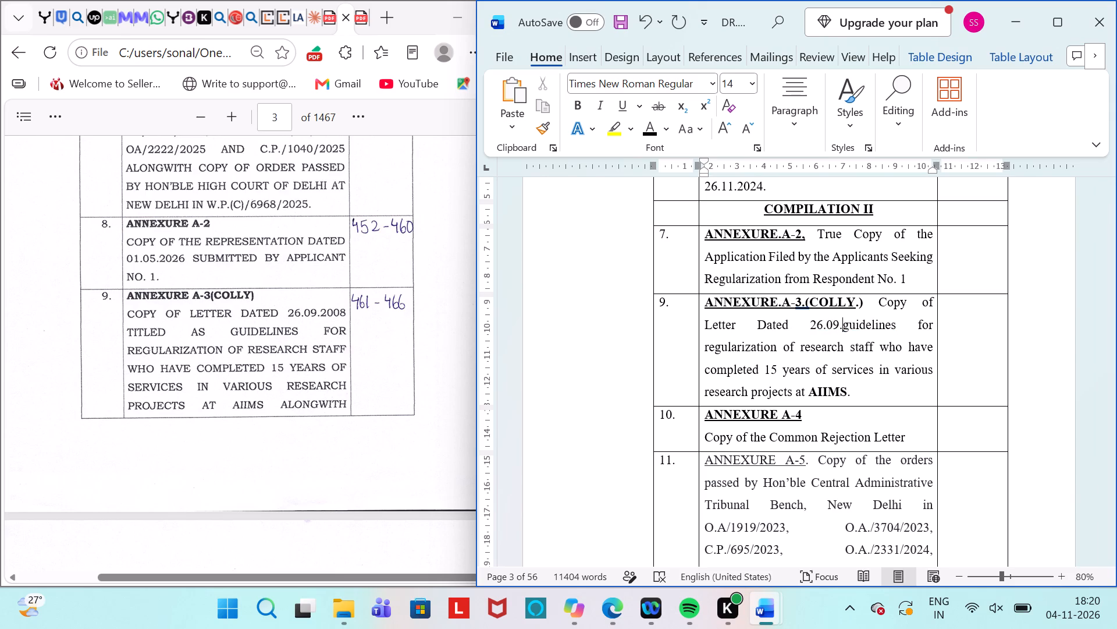
{"action": "type", "text": "2008"}
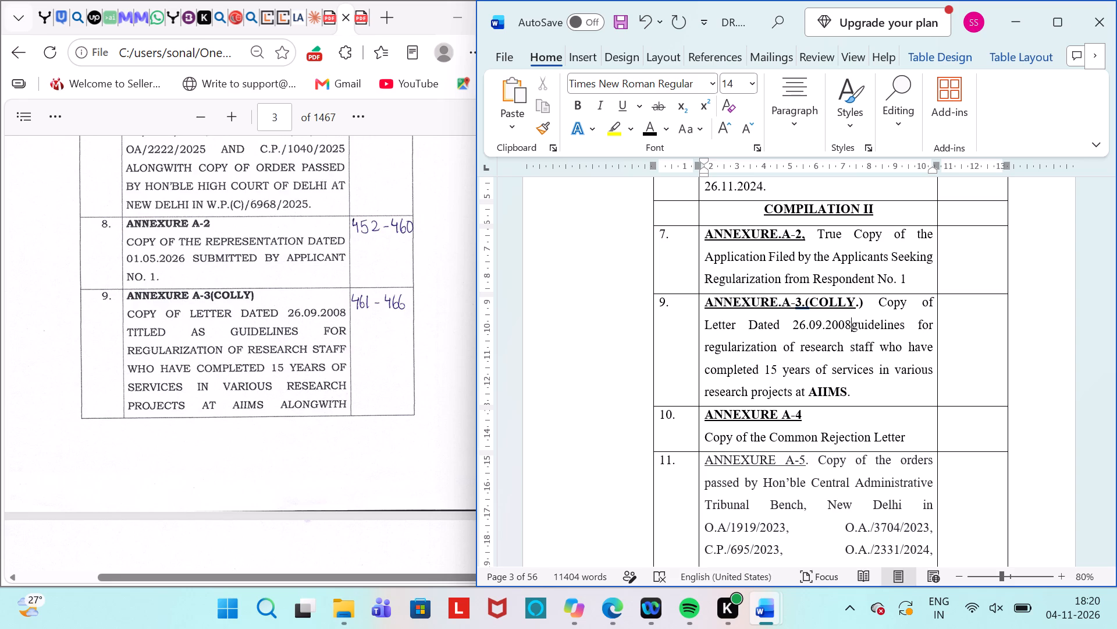
{"action": "type", "text": "."}
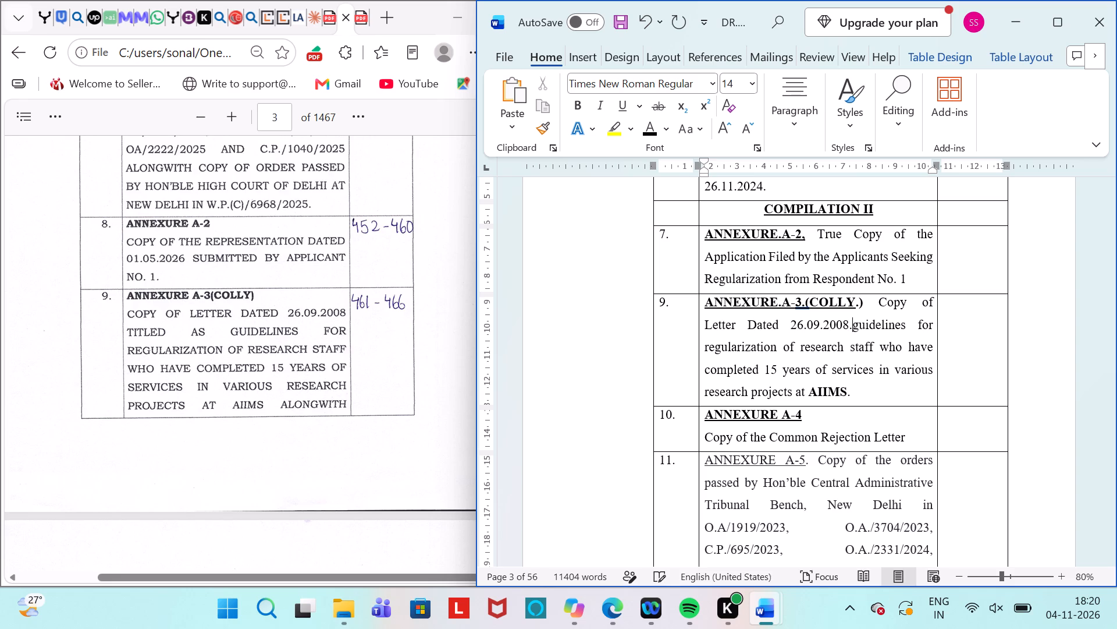
Insert "Titled as" between the letter date and "guidelines" in the Annexure A-3 (COLLY) entry.
{"action": "key", "text": "space"}
{"action": "type", "text": "Titled"}
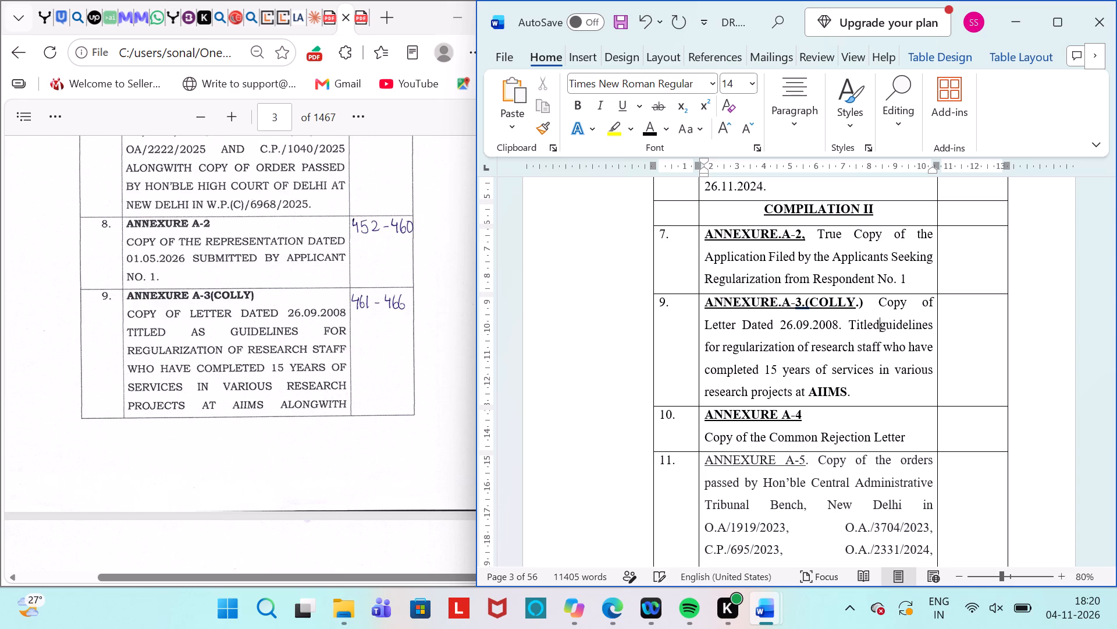
{"action": "key", "text": "space"}
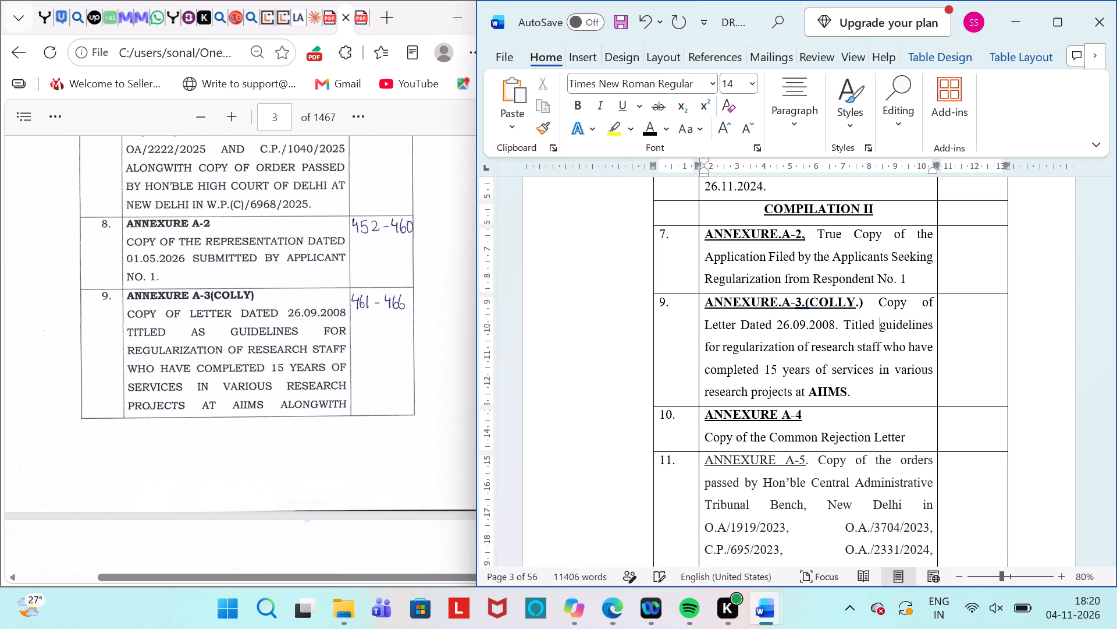
{"action": "type", "text": "A"}
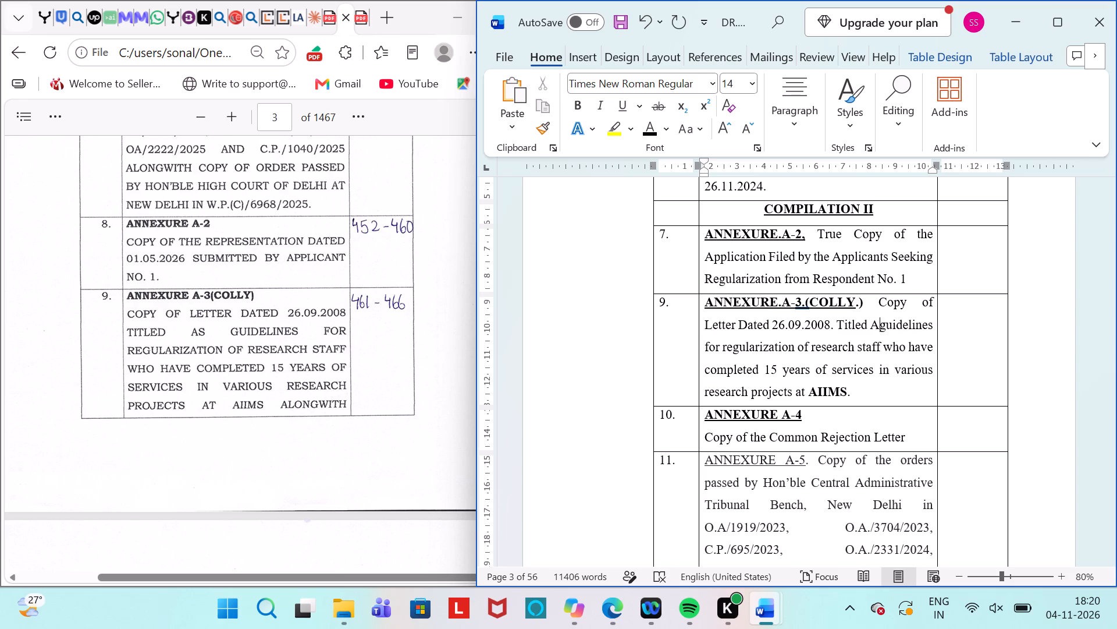
{"action": "key", "text": "BackSpace"}
{"action": "type", "text": "as"}
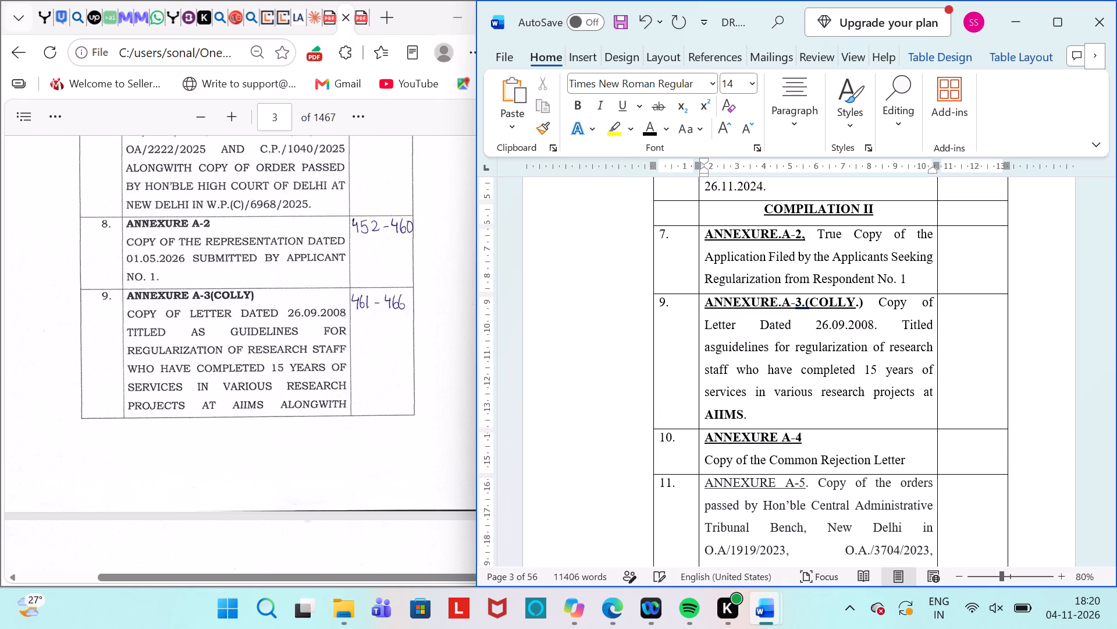
{"action": "key", "text": "space"}
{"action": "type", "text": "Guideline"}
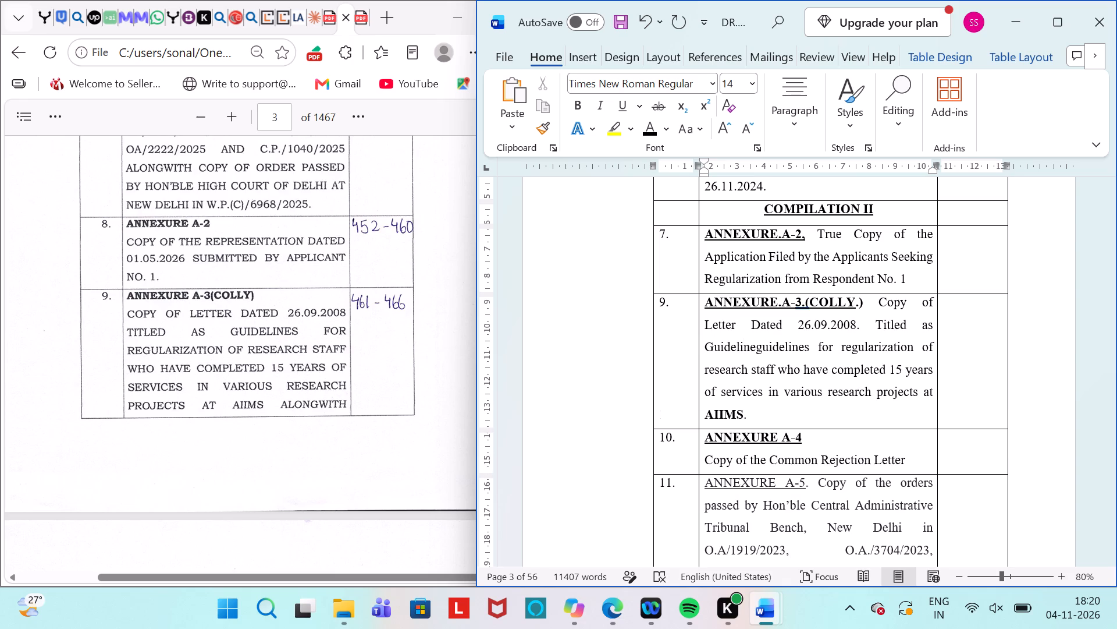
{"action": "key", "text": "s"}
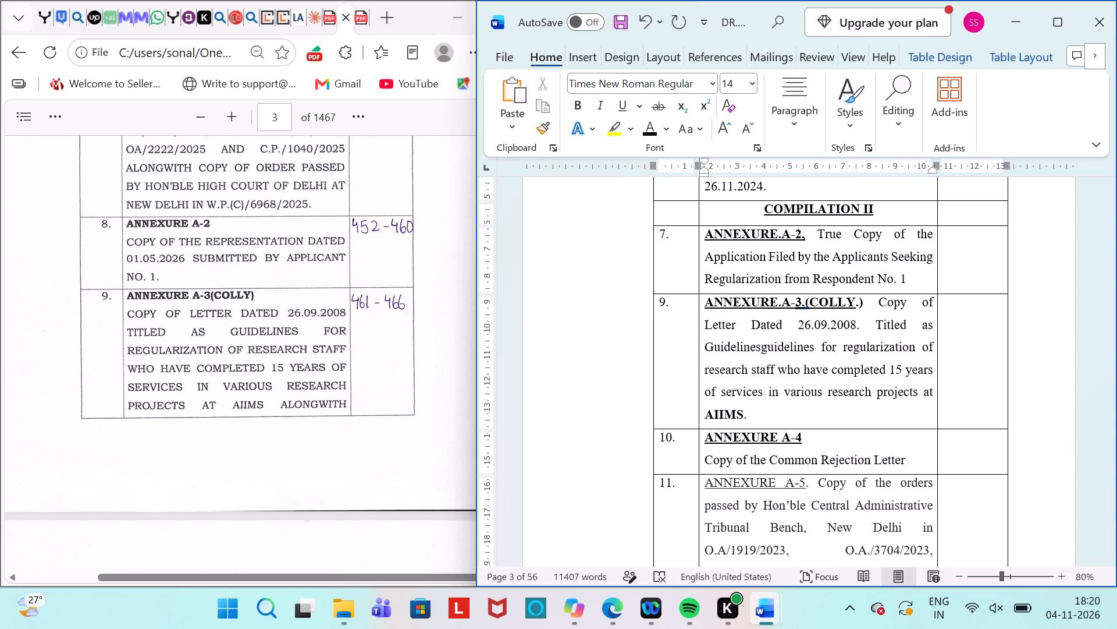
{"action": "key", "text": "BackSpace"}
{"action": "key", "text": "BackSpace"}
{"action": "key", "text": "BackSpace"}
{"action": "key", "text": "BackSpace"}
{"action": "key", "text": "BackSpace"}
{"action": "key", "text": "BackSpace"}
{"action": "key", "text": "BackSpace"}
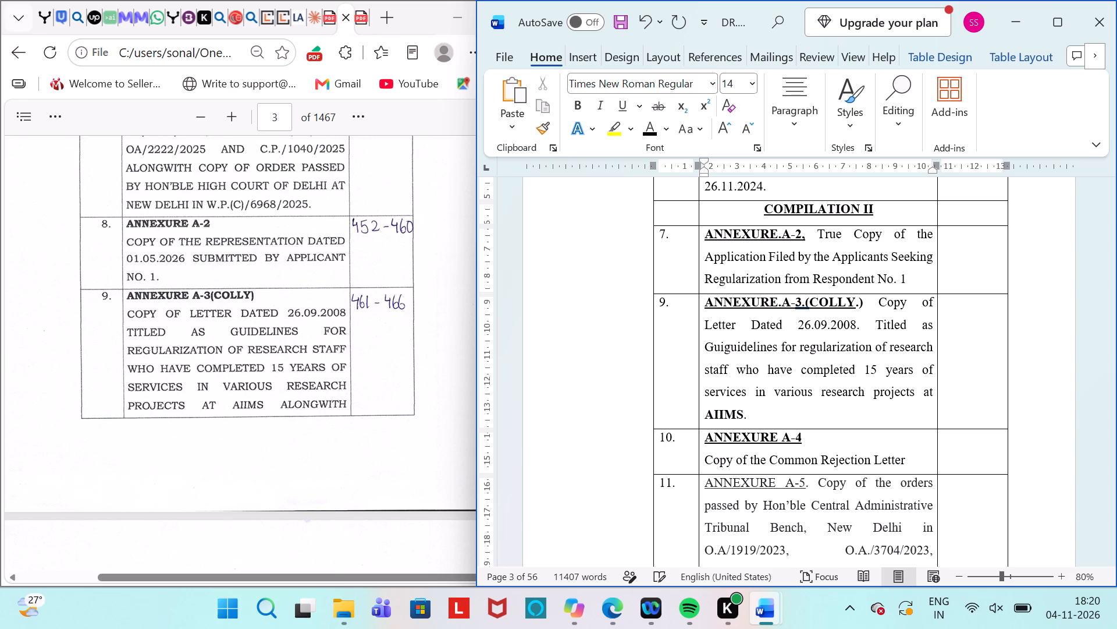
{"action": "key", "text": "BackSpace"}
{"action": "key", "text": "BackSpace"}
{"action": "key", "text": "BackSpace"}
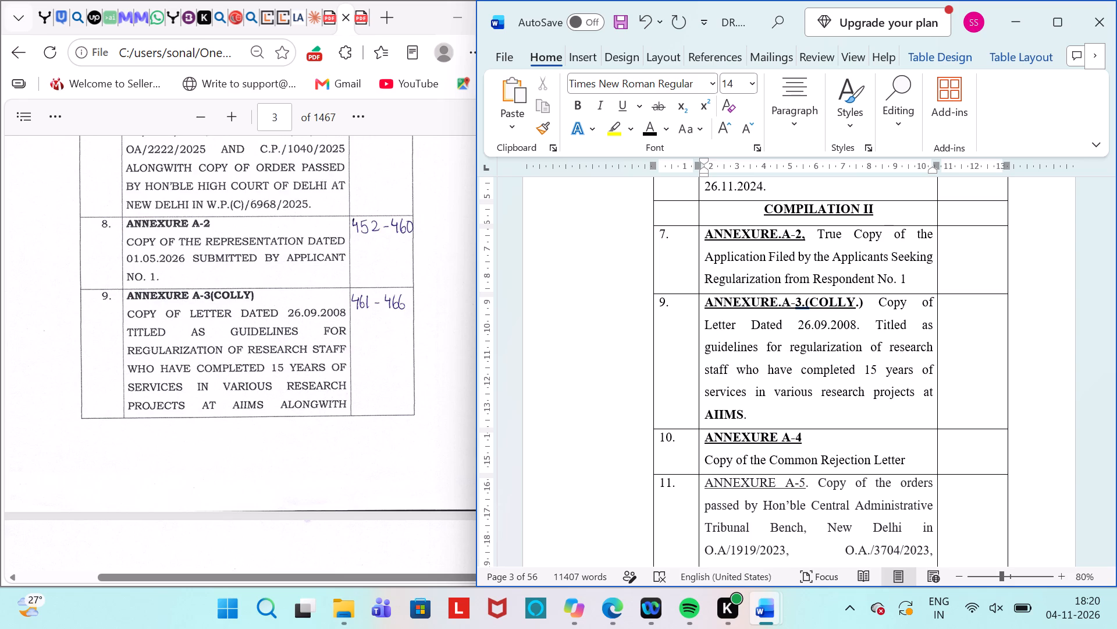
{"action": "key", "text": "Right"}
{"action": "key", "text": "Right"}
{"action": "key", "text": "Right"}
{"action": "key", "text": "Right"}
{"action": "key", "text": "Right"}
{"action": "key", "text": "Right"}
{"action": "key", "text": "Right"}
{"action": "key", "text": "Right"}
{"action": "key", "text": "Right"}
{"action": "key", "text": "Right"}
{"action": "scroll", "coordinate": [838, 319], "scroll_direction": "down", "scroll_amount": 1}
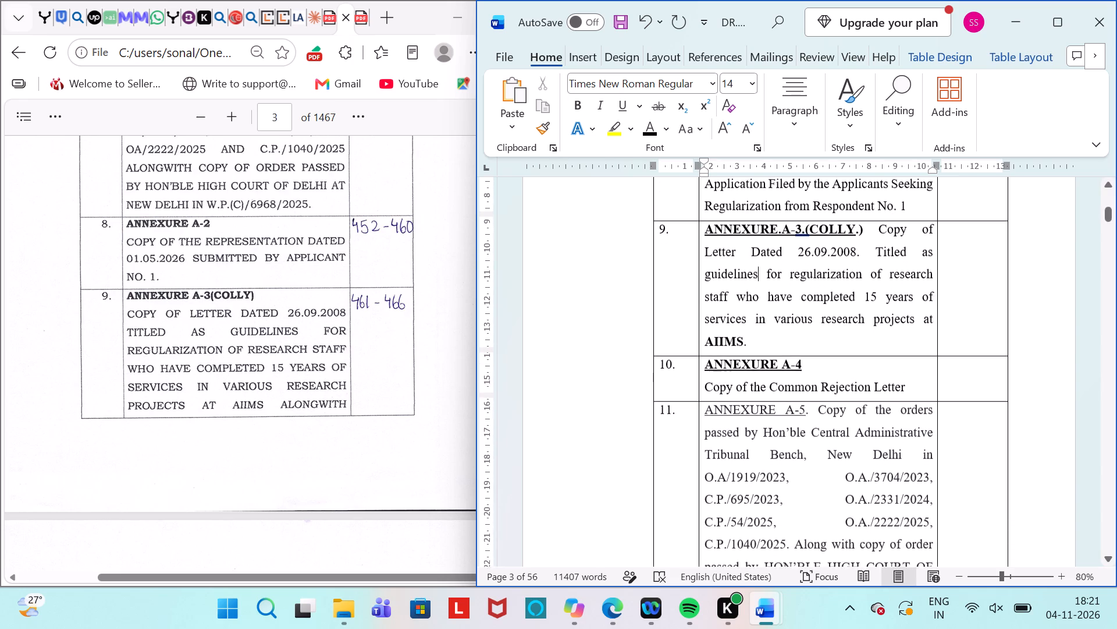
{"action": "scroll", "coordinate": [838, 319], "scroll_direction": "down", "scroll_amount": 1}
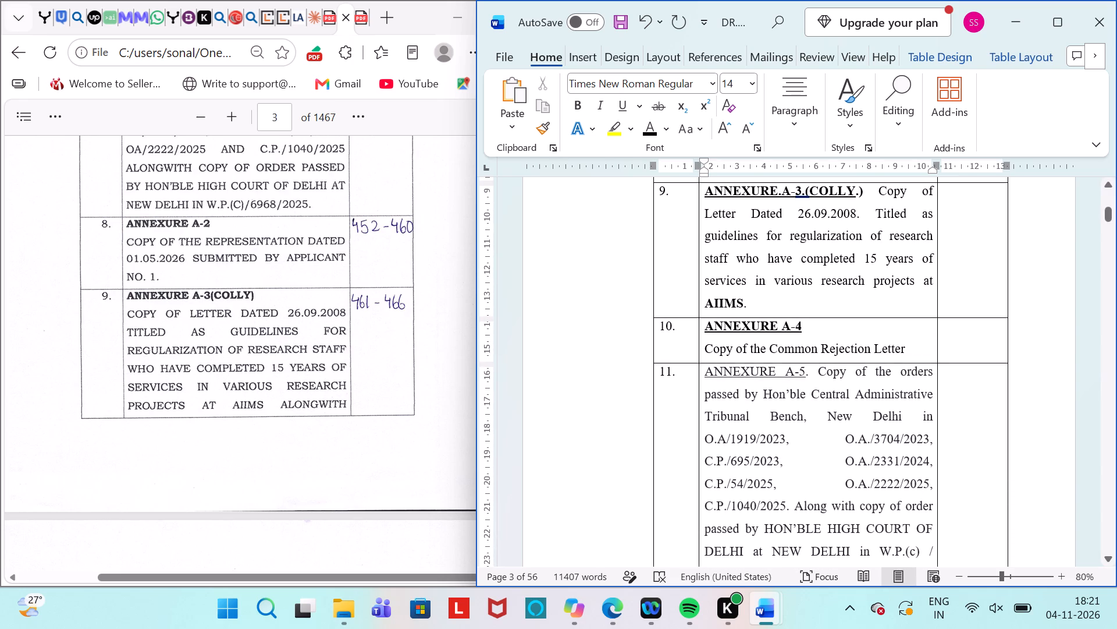
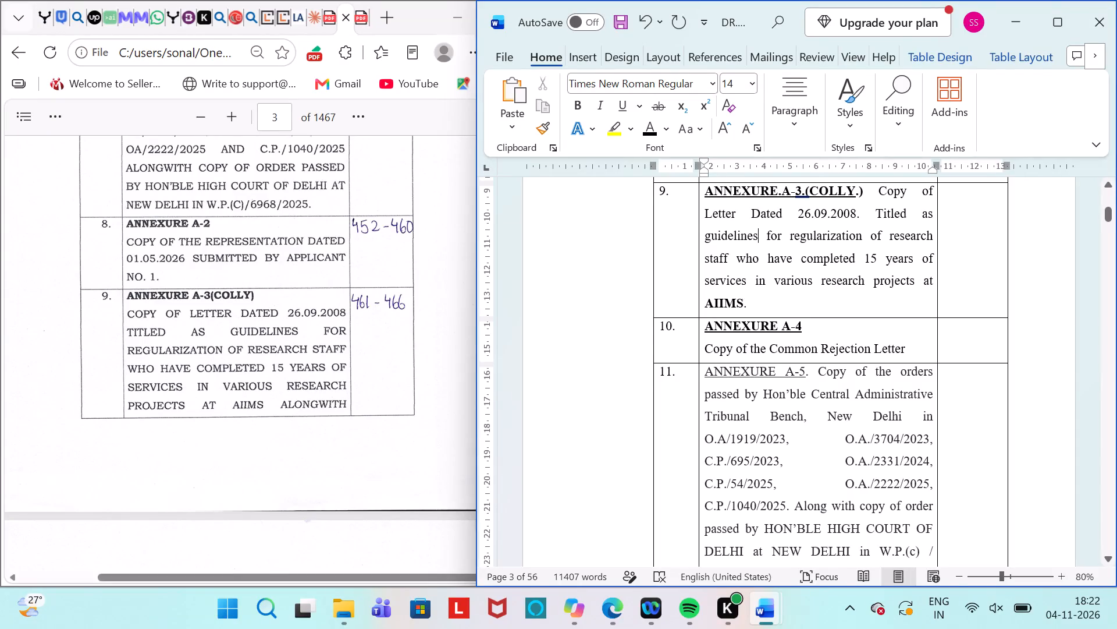
Compare the end of the Annexure A-3 (COLLY) entry and the A-4 and A-5 entries in the reference PDF with items 9 to 11 of the Word index.
{"action": "scroll", "coordinate": [888, 369], "scroll_direction": "down", "scroll_amount": 1}
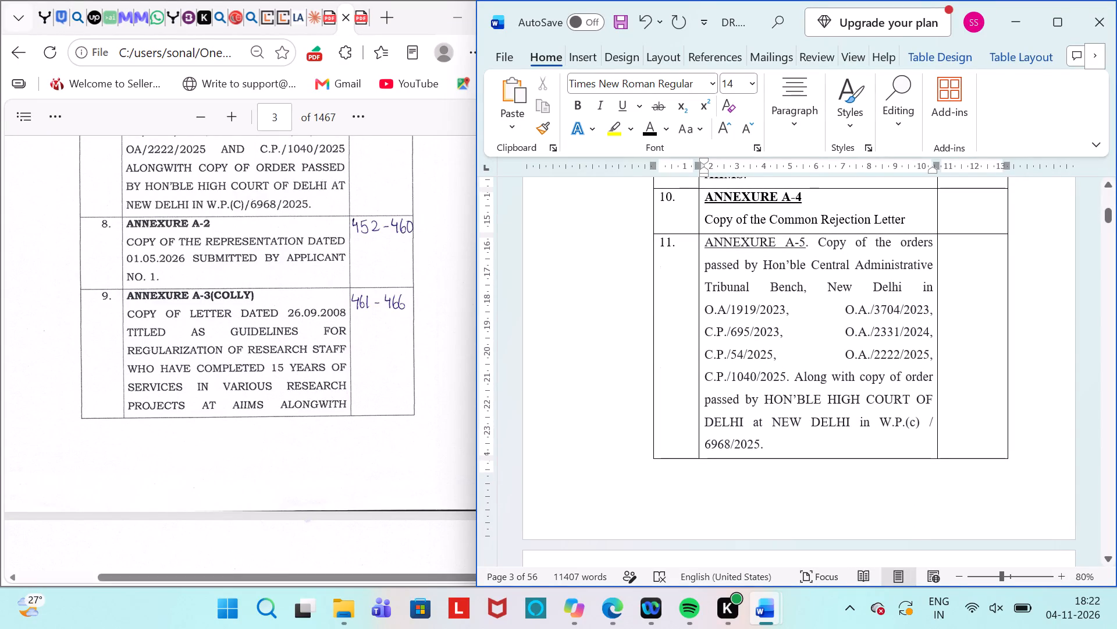
{"action": "scroll", "coordinate": [284, 436], "scroll_direction": "down", "scroll_amount": 3}
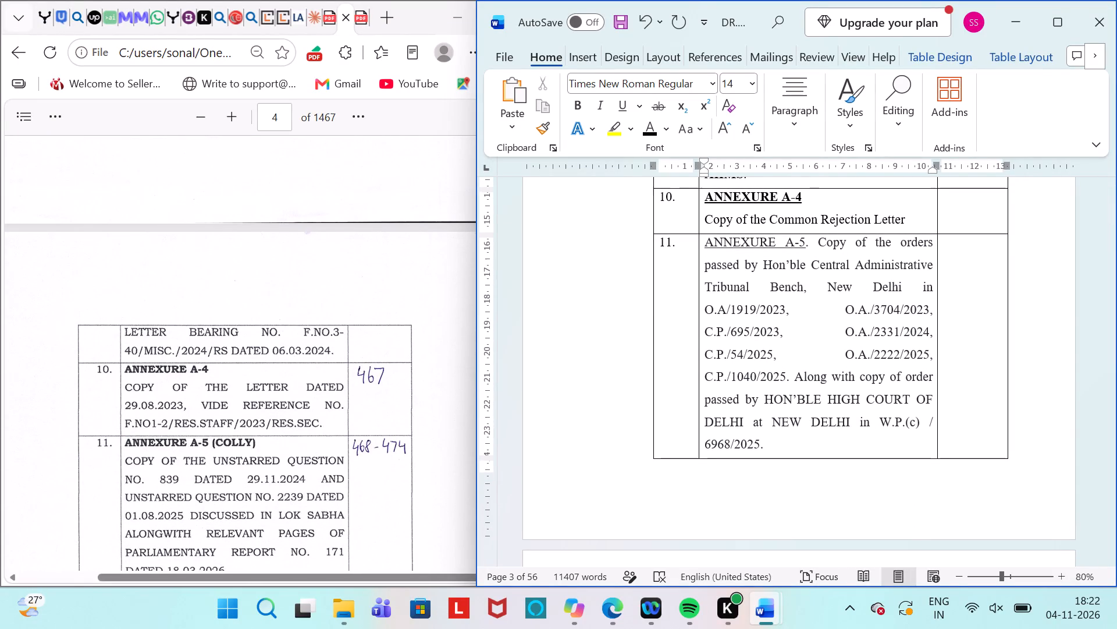
{"action": "scroll", "coordinate": [723, 372], "scroll_direction": "up", "scroll_amount": 1}
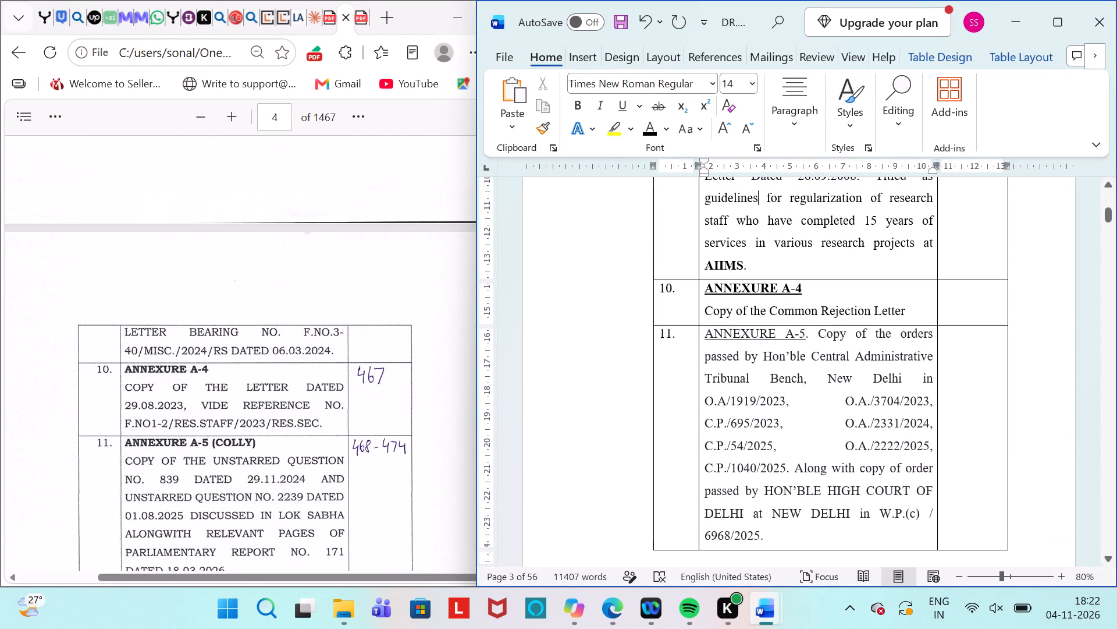
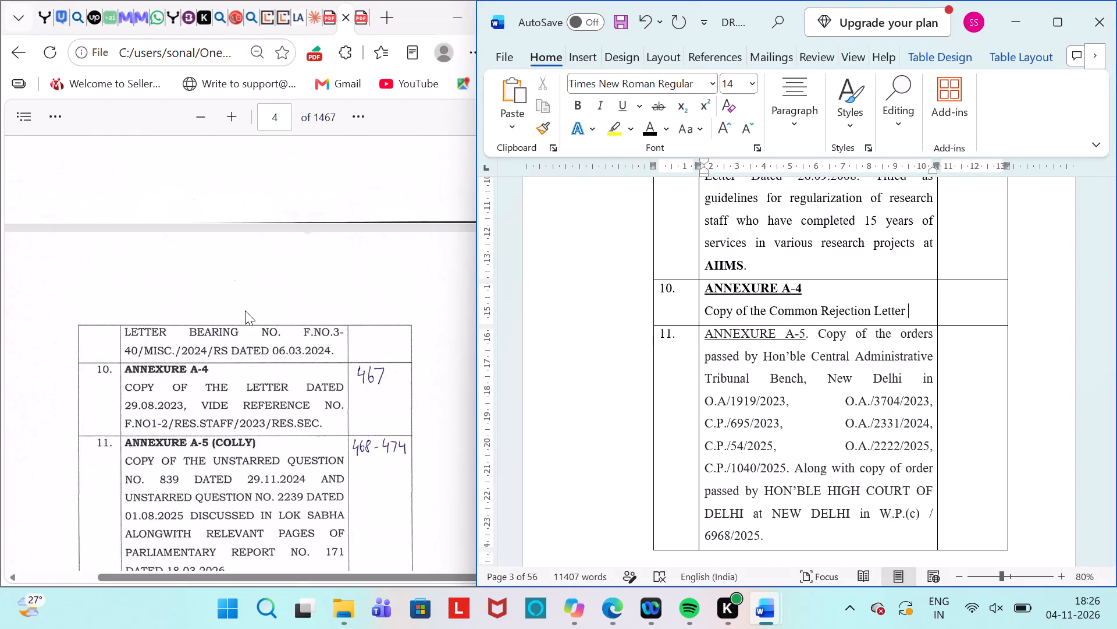
Recheck the Annexure A-3 (COLLY), A-4 and A-5 (COLLY) entries in the reference PDF against items 9 to 11 of the Word index.
{"action": "scroll", "coordinate": [245, 310], "scroll_direction": "up", "scroll_amount": 3}
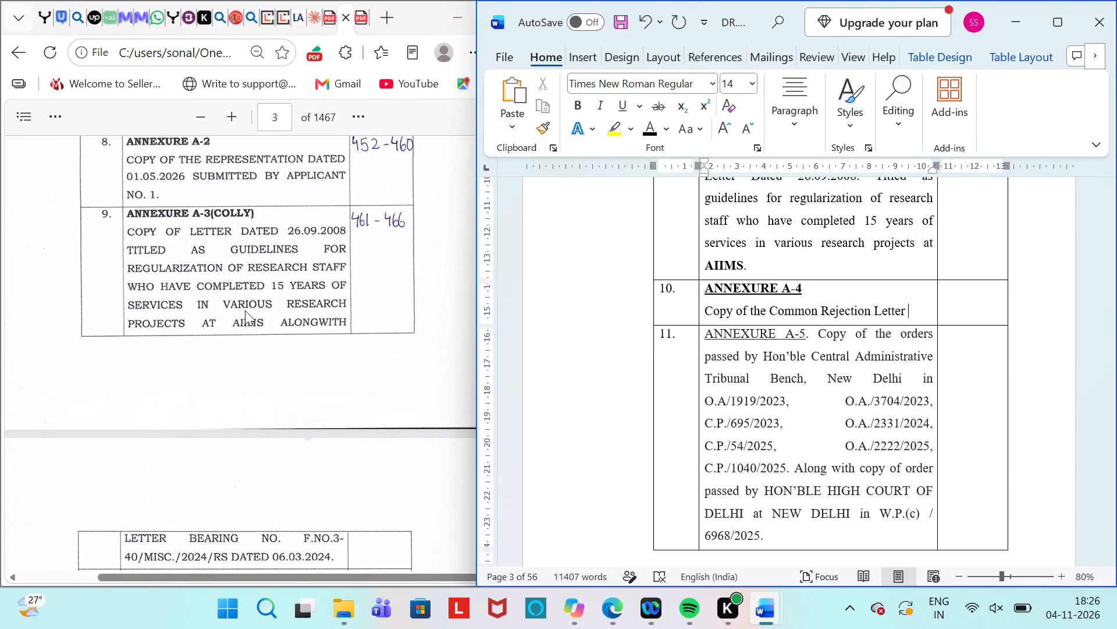
{"action": "scroll", "coordinate": [245, 310], "scroll_direction": "down", "scroll_amount": 4}
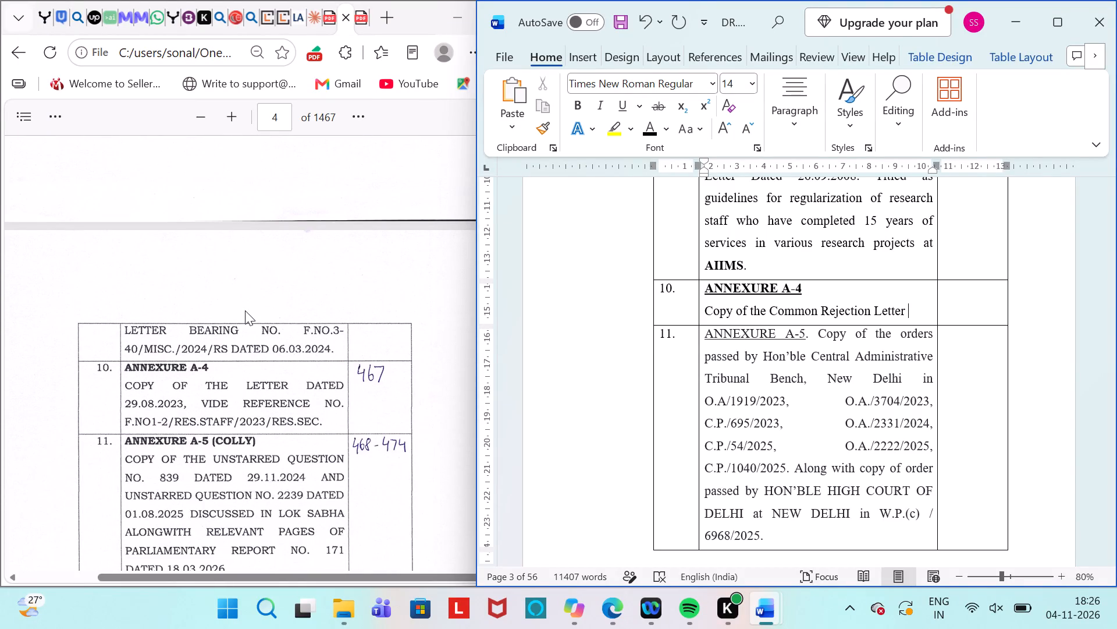
{"action": "scroll", "coordinate": [245, 310], "scroll_direction": "down", "scroll_amount": 1}
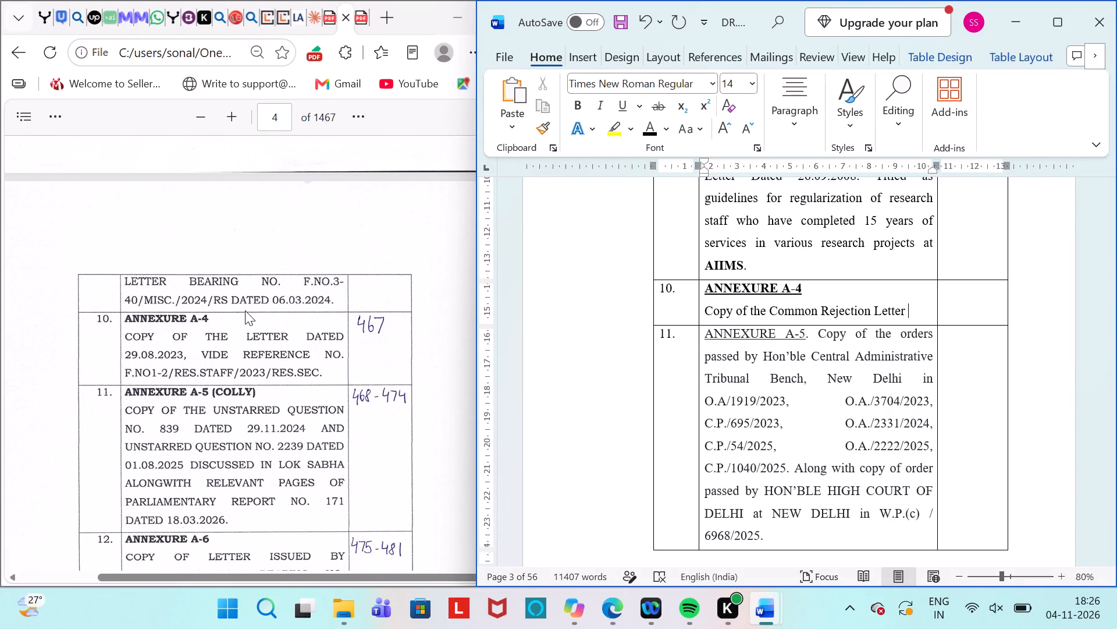
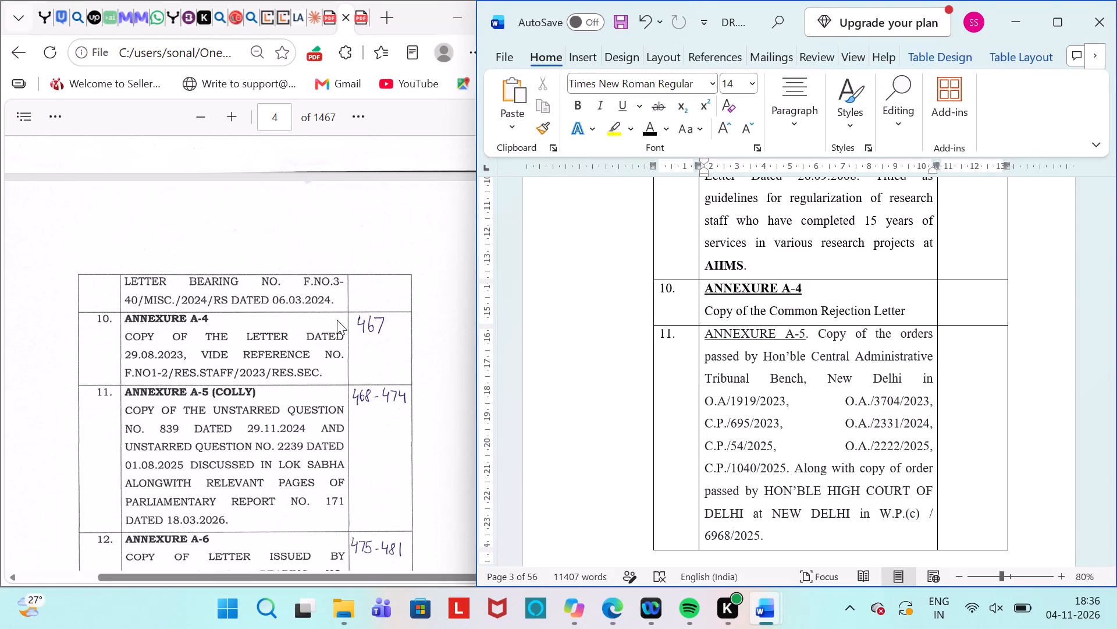
Extend the Annexure A-4 description in item 10 of the Word index with "dated F.NO1-2/RES.STAFF/2023/RES.SEC".
{"action": "left_click", "coordinate": [902, 313]}
{"action": "key", "text": "Right"}
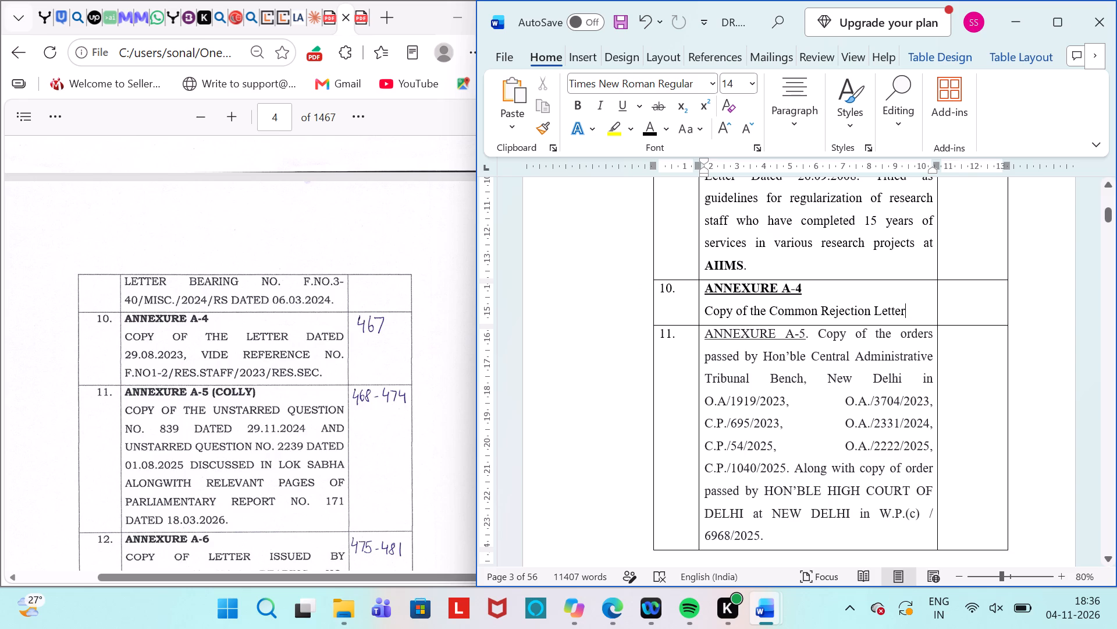
{"action": "key", "text": "Right"}
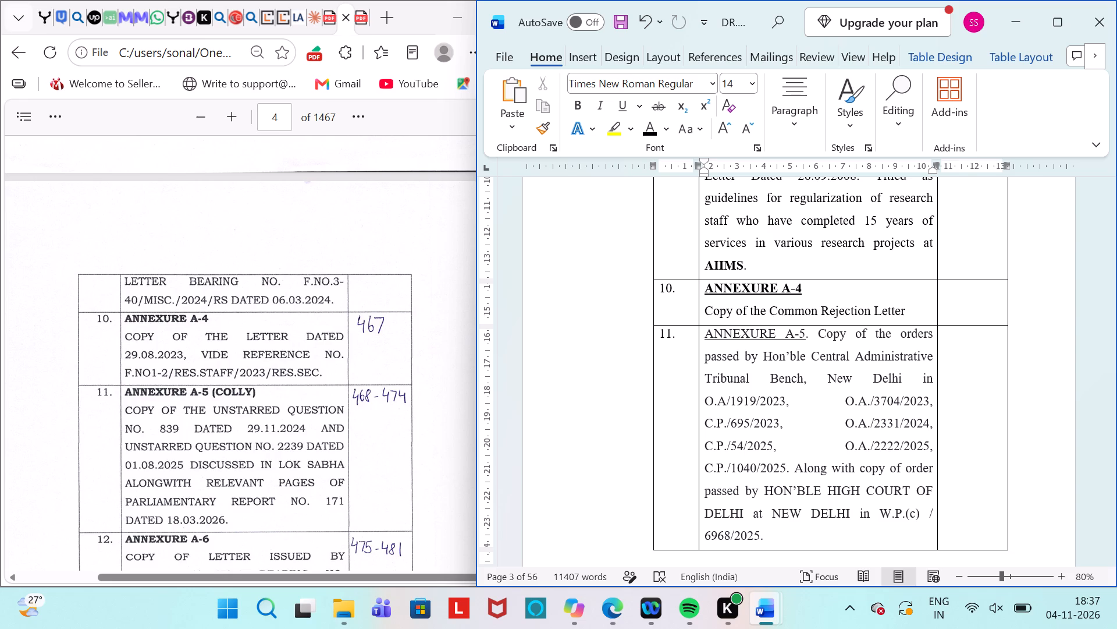
{"action": "type", "text": "dated"}
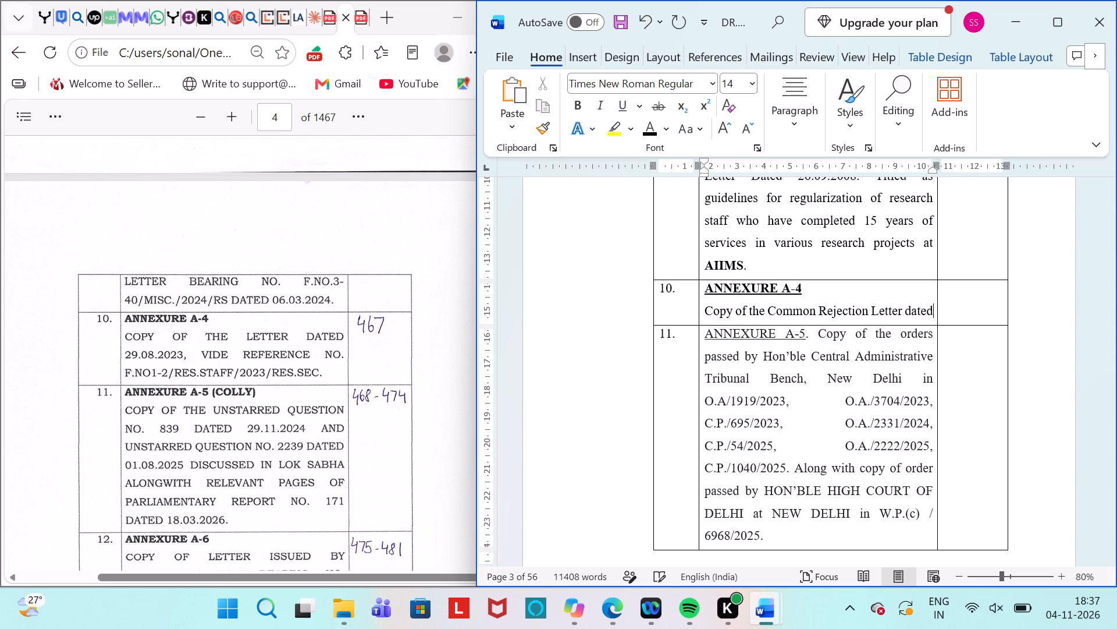
{"action": "key", "text": "space"}
{"action": "key", "text": "shift+d"}
{"action": "key", "text": "shift+BackSpace"}
{"action": "key", "text": "shift+f"}
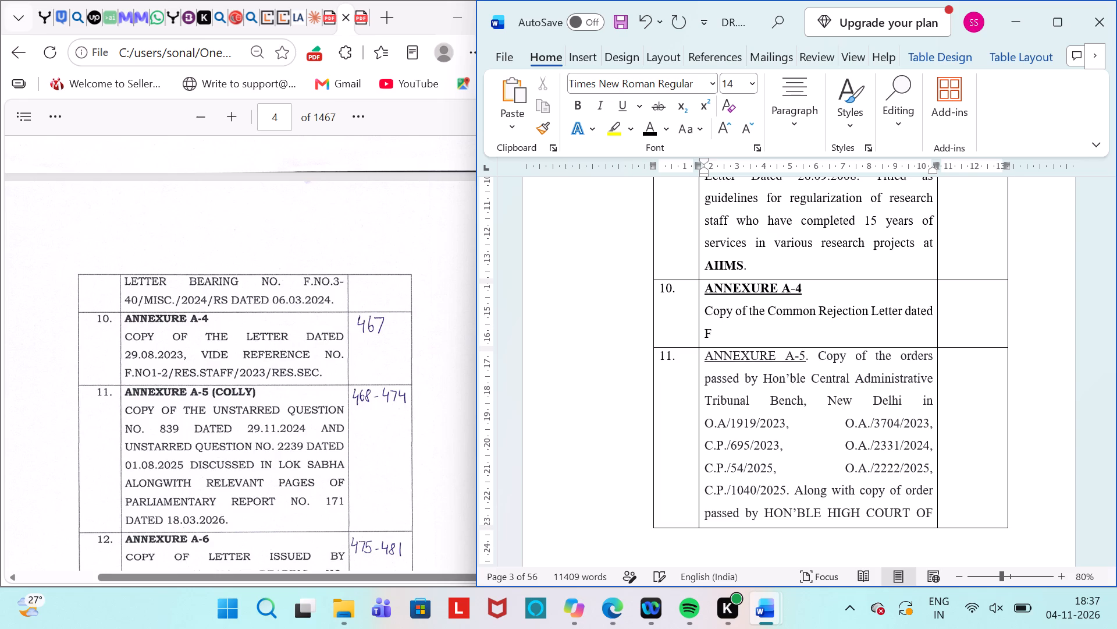
{"action": "key", "text": "period"}
{"action": "key", "text": "shift+n"}
{"action": "type", "text": "O>"}
{"action": "key", "text": "BackSpace"}
{"action": "key", "text": "o"}
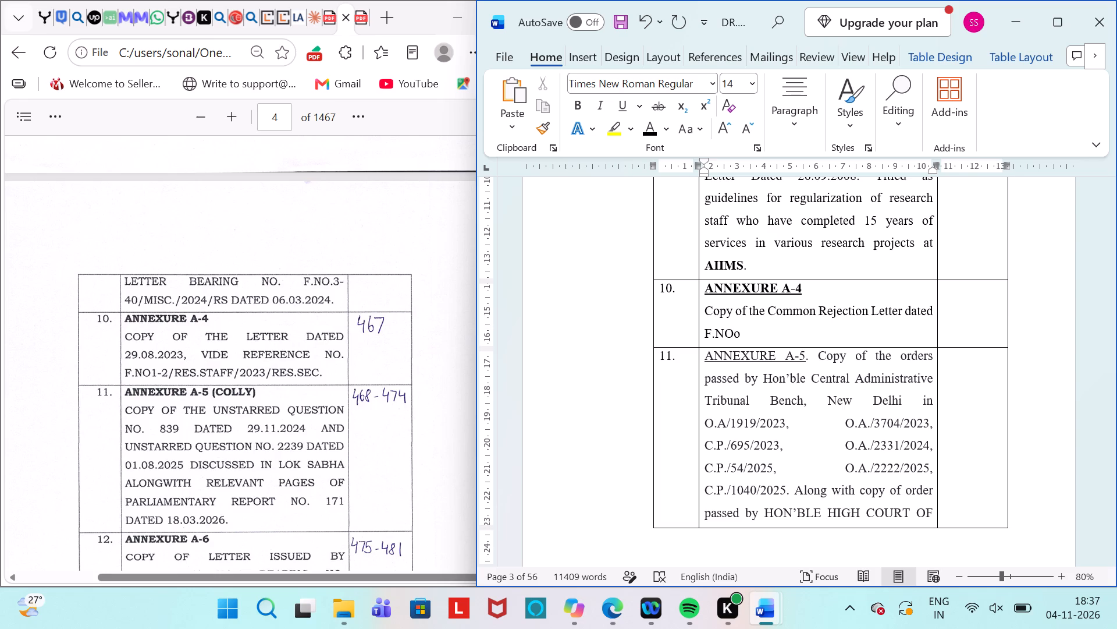
{"action": "key", "text": "BackSpace"}
{"action": "key", "text": "period"}
{"action": "key", "text": "BackSpace"}
{"action": "key", "text": "1"}
{"action": "type", "text": "-2"}
{"action": "key", "text": "slash"}
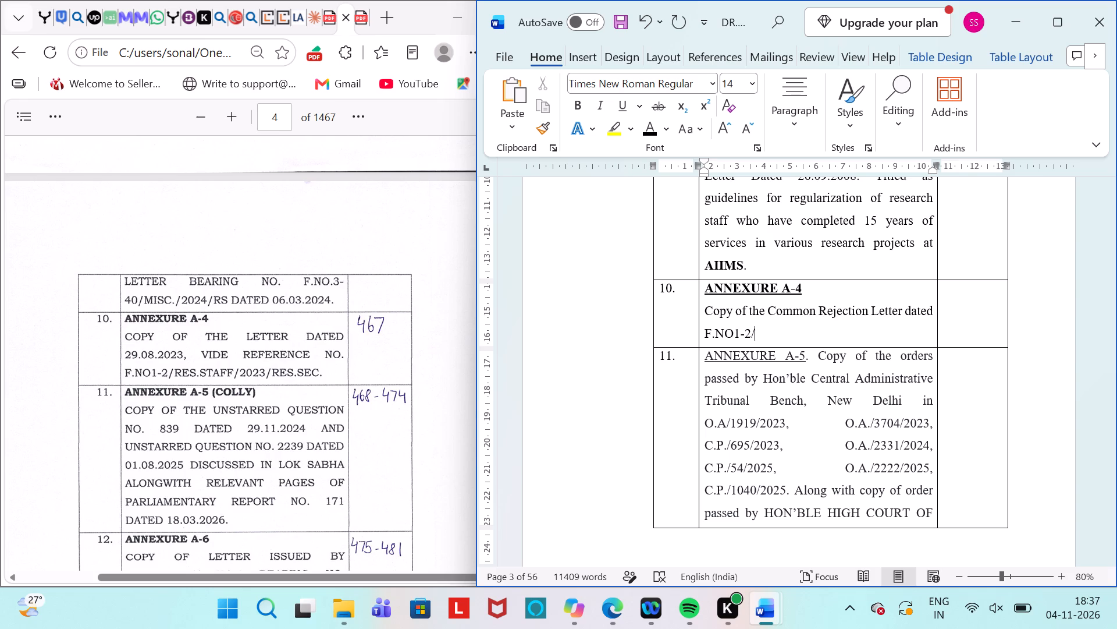
{"action": "key", "text": "shift+r"}
{"action": "type", "text": "ES"}
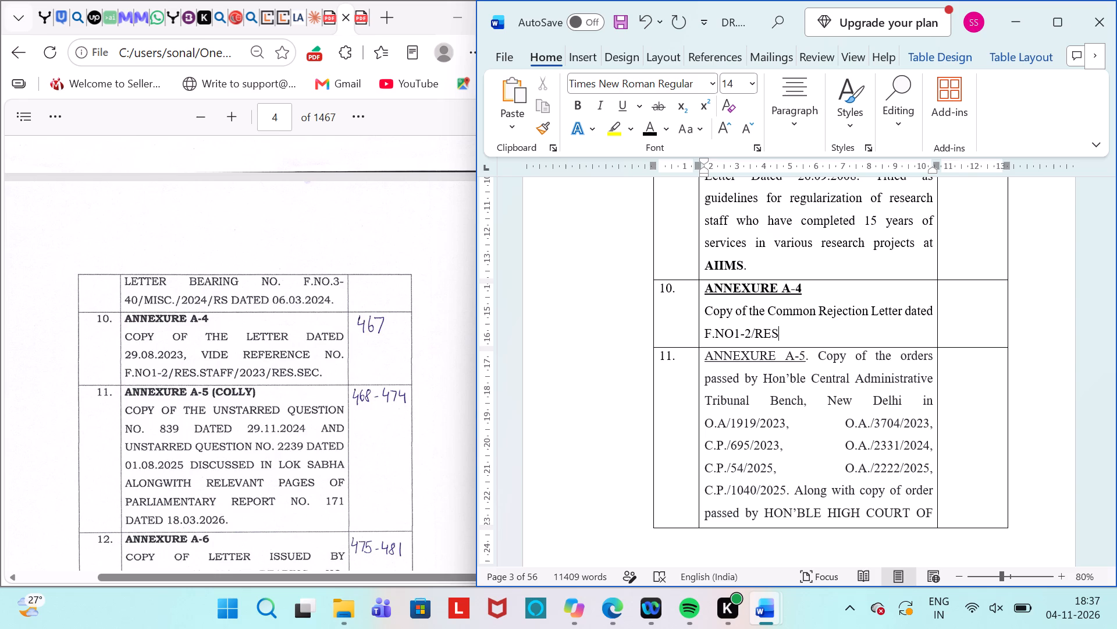
{"action": "key", "text": "period"}
{"action": "type", "text": "STAFF"}
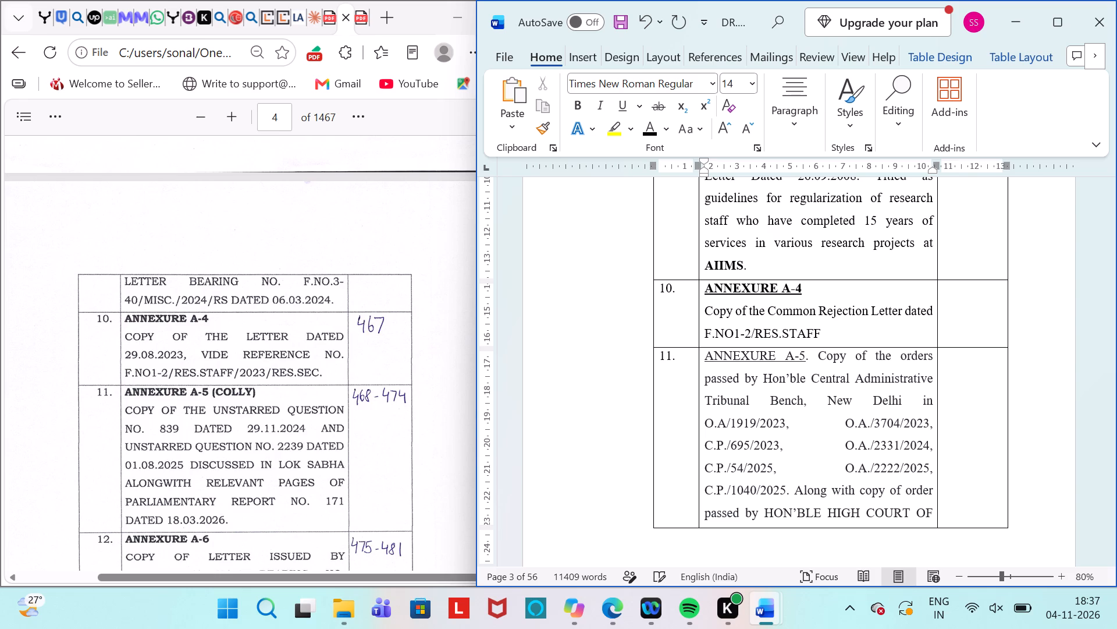
{"action": "type", "text": "/2023"}
{"action": "key", "text": "slash"}
{"action": "type", "text": "RES"}
{"action": "type", "text": ".SEC"}
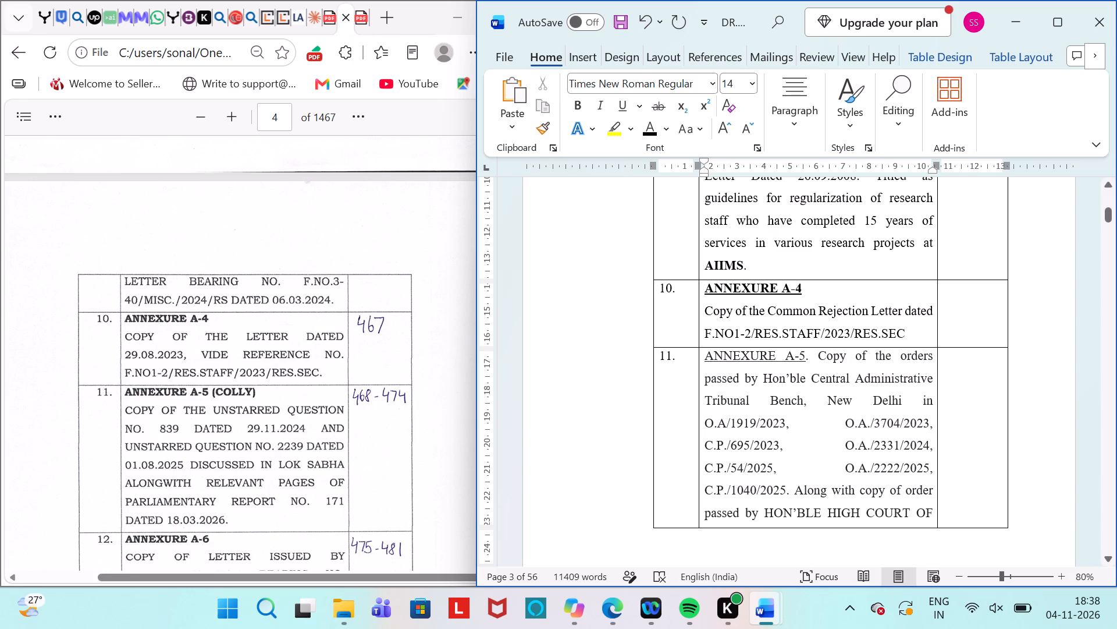
Change the case of the reference number F.NO1-2/RES.STAFF/2023/RES.SEC in item 10 to Capitalize Each Word.
{"action": "left_click", "coordinate": [906, 338]}
{"action": "key", "text": "shift+Left"}
{"action": "key", "text": "shift+Left"}
{"action": "key", "text": "shift+Left"}
{"action": "key", "text": "shift+Left"}
{"action": "key", "text": "shift+Left"}
{"action": "key", "text": "shift+Left"}
{"action": "key", "text": "shift+Left"}
{"action": "key", "text": "shift+Left"}
{"action": "key", "text": "shift+Left"}
{"action": "key", "text": "shift+Left"}
{"action": "key", "text": "shift+Left"}
{"action": "key", "text": "shift+Left"}
{"action": "key", "text": "shift+Left"}
{"action": "key", "text": "shift+Left"}
{"action": "key", "text": "shift+Left"}
{"action": "key", "text": "shift+Left"}
{"action": "key", "text": "shift+Left"}
{"action": "key", "text": "shift+Left"}
{"action": "key", "text": "shift+Left"}
{"action": "key", "text": "shift+Left"}
{"action": "key", "text": "shift+Left"}
{"action": "key", "text": "shift+Left"}
{"action": "key", "text": "shift+Left"}
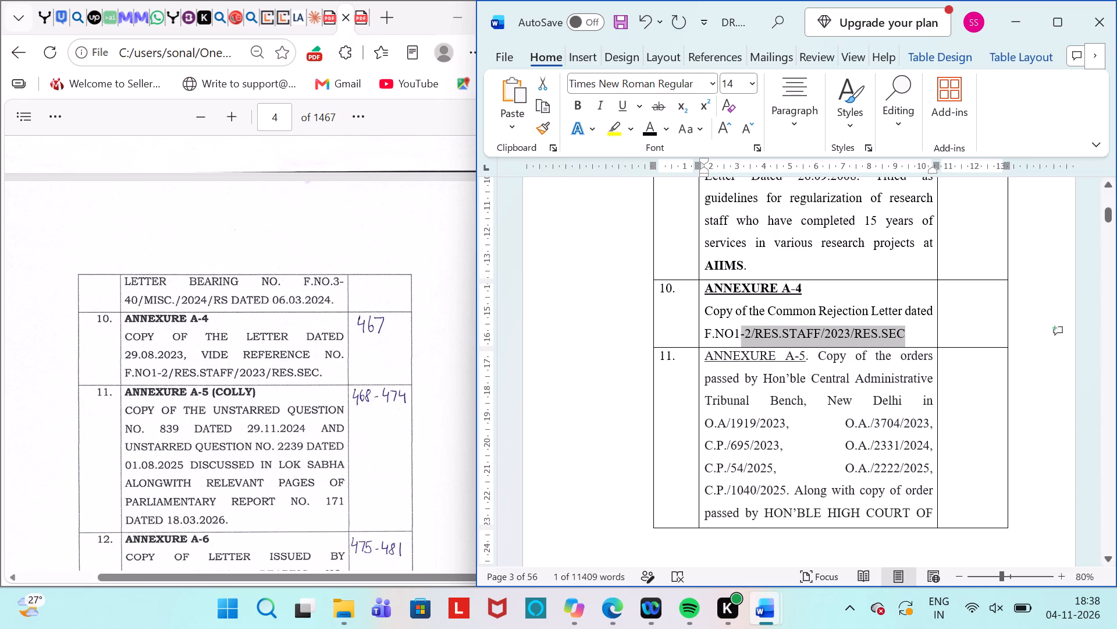
{"action": "key", "text": "shift+Left"}
{"action": "key", "text": "shift+Left"}
{"action": "key", "text": "shift+Left"}
{"action": "key", "text": "shift+Left"}
{"action": "key", "text": "shift+Left"}
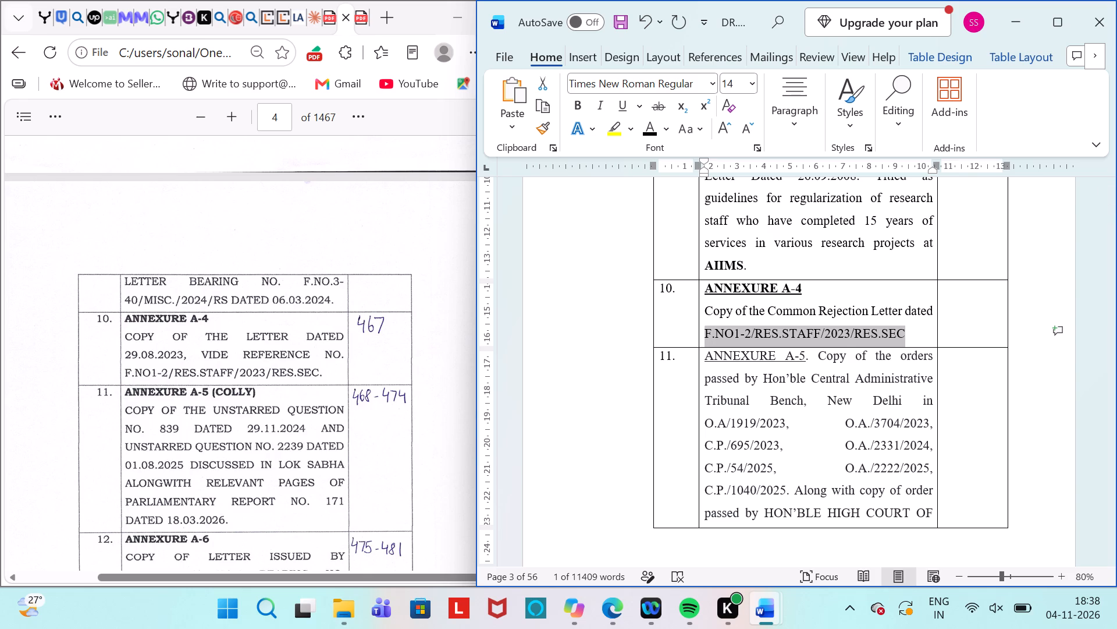
{"action": "left_click", "coordinate": [705, 125]}
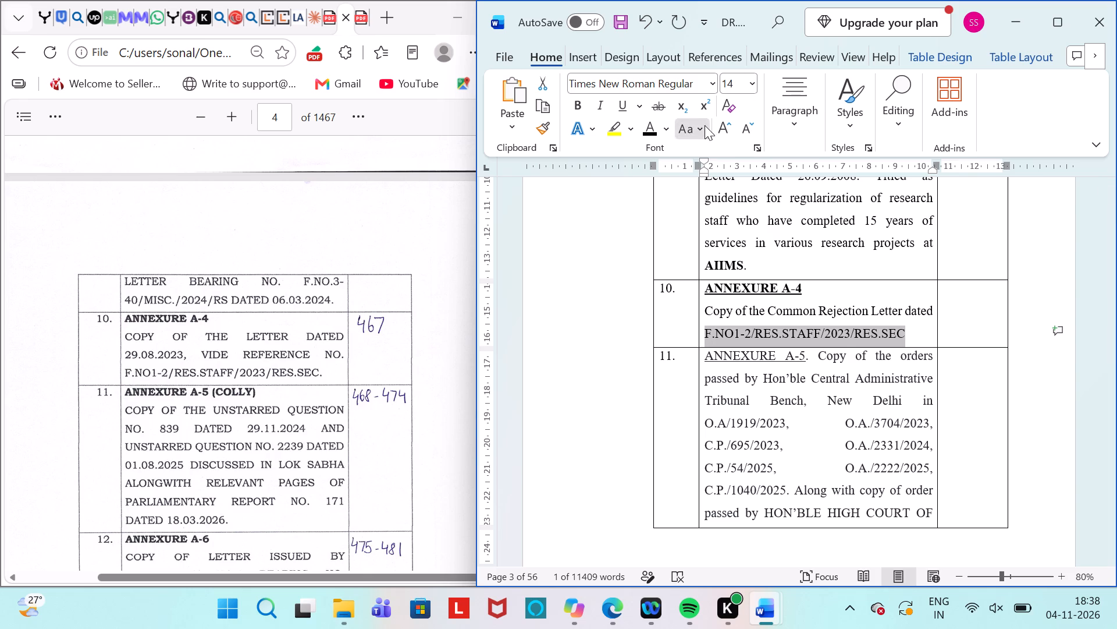
{"action": "left_click", "coordinate": [723, 226]}
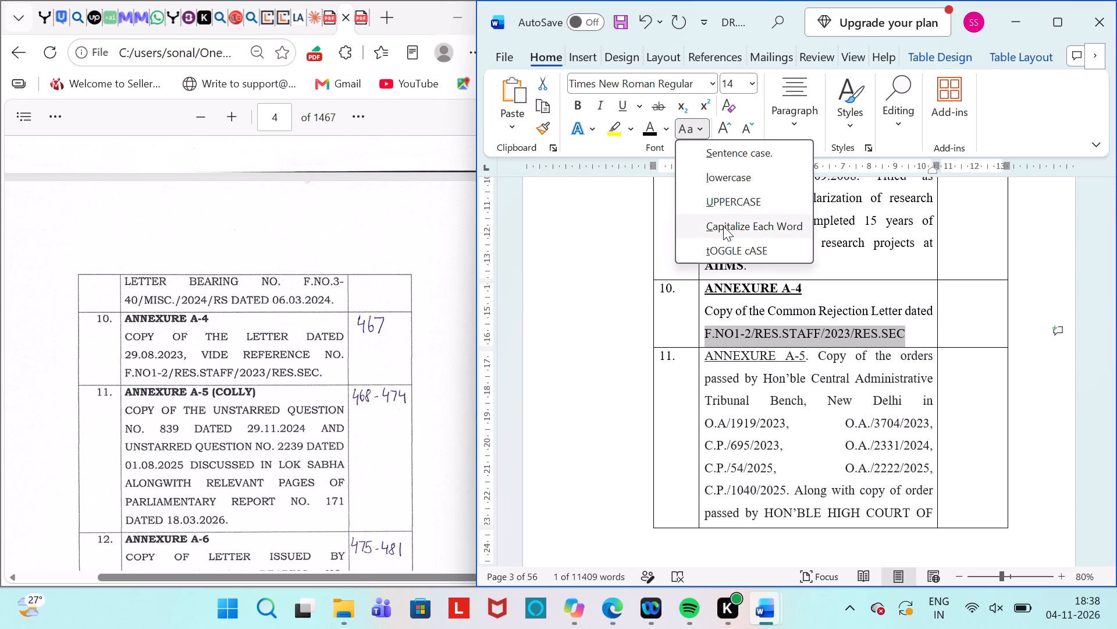
Add a full stop after "Res.Sec" at the end of the Annexure A-4 description.
{"action": "left_click", "coordinate": [851, 335]}
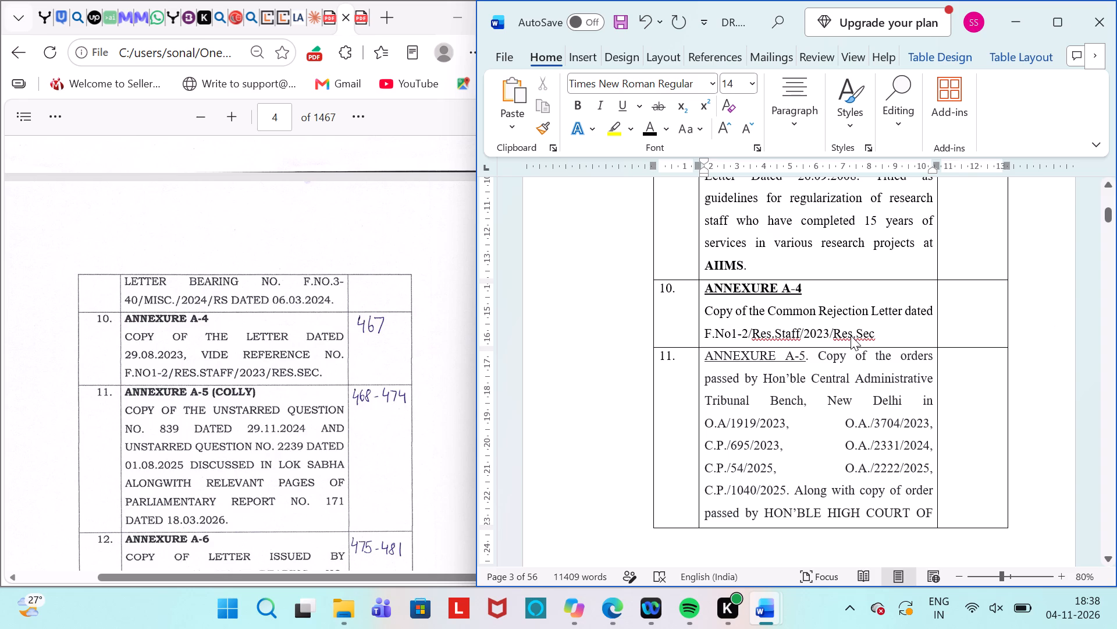
{"action": "key", "text": "Right"}
{"action": "key", "text": "Right"}
{"action": "key", "text": "Right"}
{"action": "key", "text": "Right"}
{"action": "key", "text": "period"}
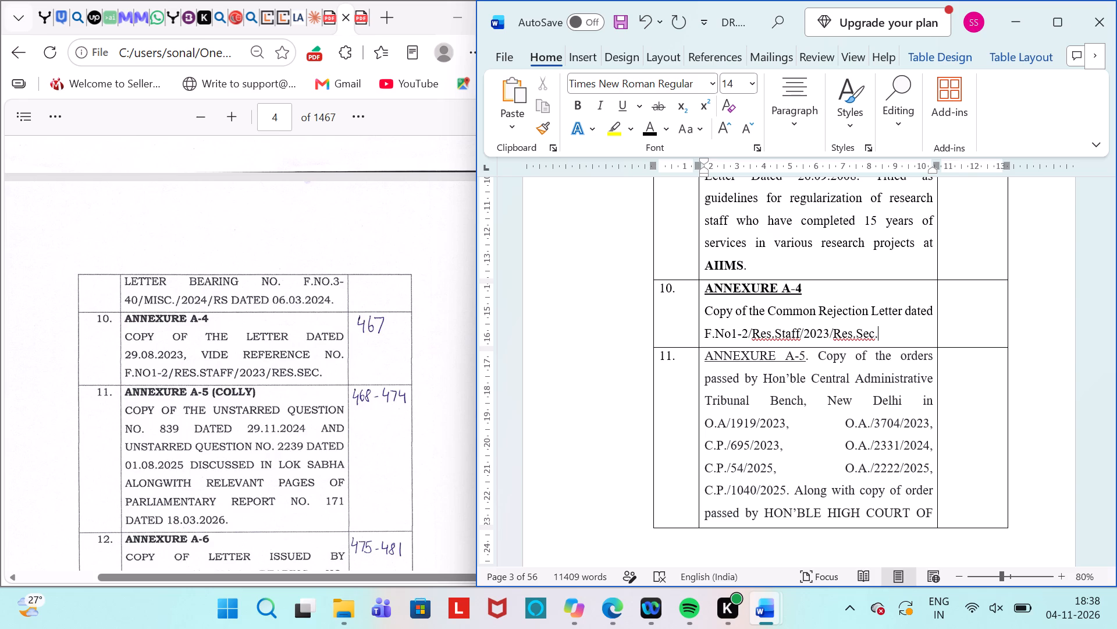
Look through the reference PDF's index and the pages after it to review the annexure entries from A-5 (COLLY) onward.
{"action": "scroll", "coordinate": [311, 338], "scroll_direction": "down", "scroll_amount": 9}
{"action": "scroll", "coordinate": [369, 209], "scroll_direction": "left", "scroll_amount": 1}
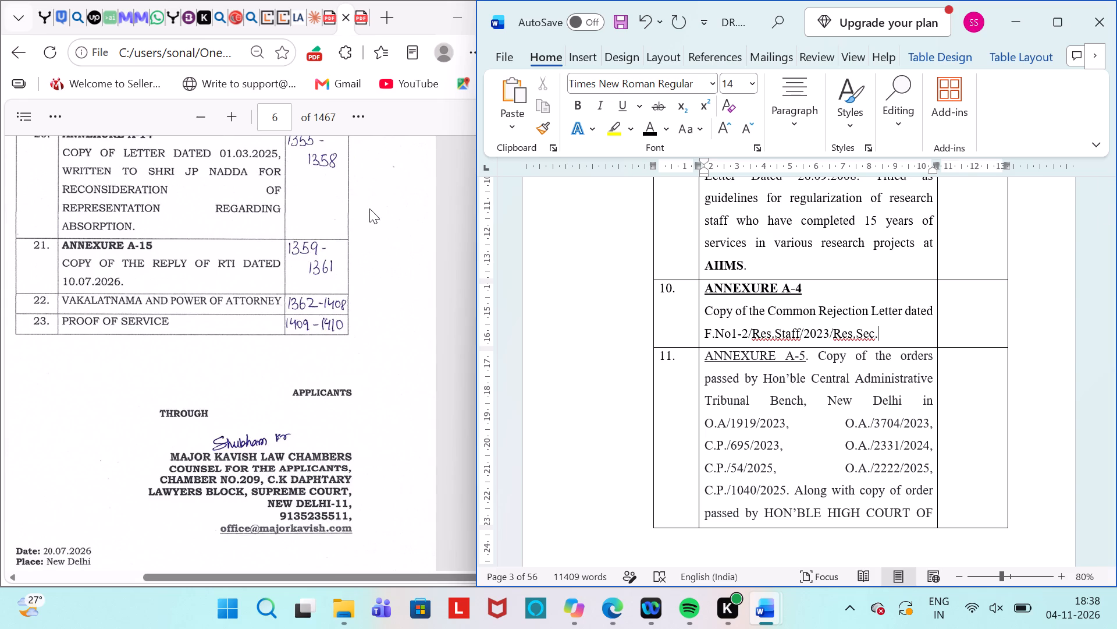
{"action": "scroll", "coordinate": [402, 263], "scroll_direction": "down", "scroll_amount": 3}
{"action": "scroll", "coordinate": [402, 263], "scroll_direction": "up", "scroll_amount": 1}
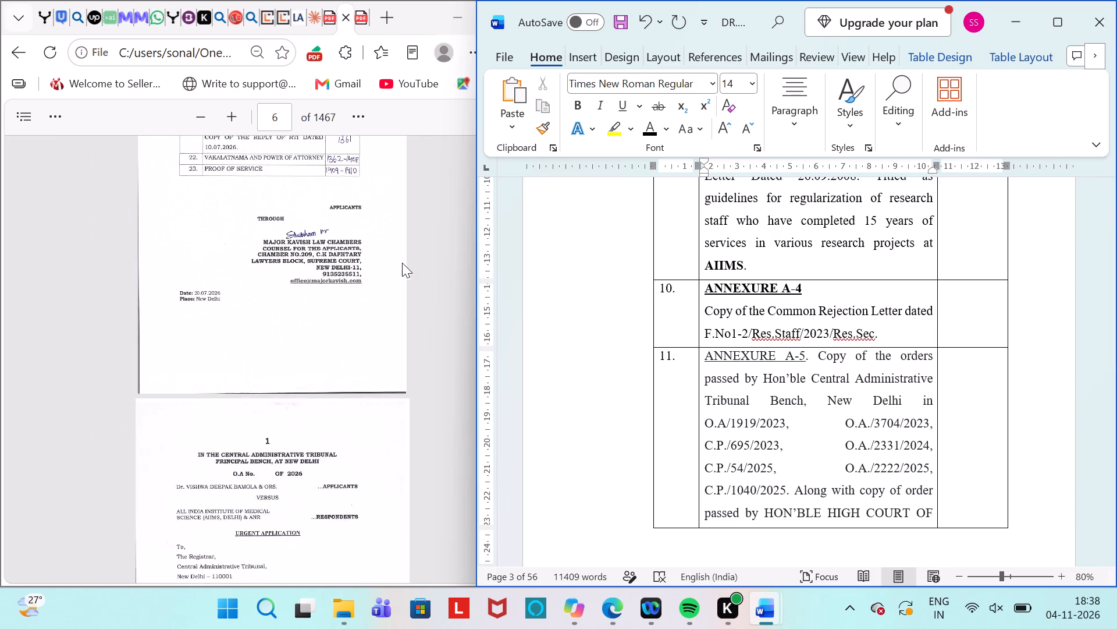
{"action": "scroll", "coordinate": [402, 263], "scroll_direction": "down", "scroll_amount": 5}
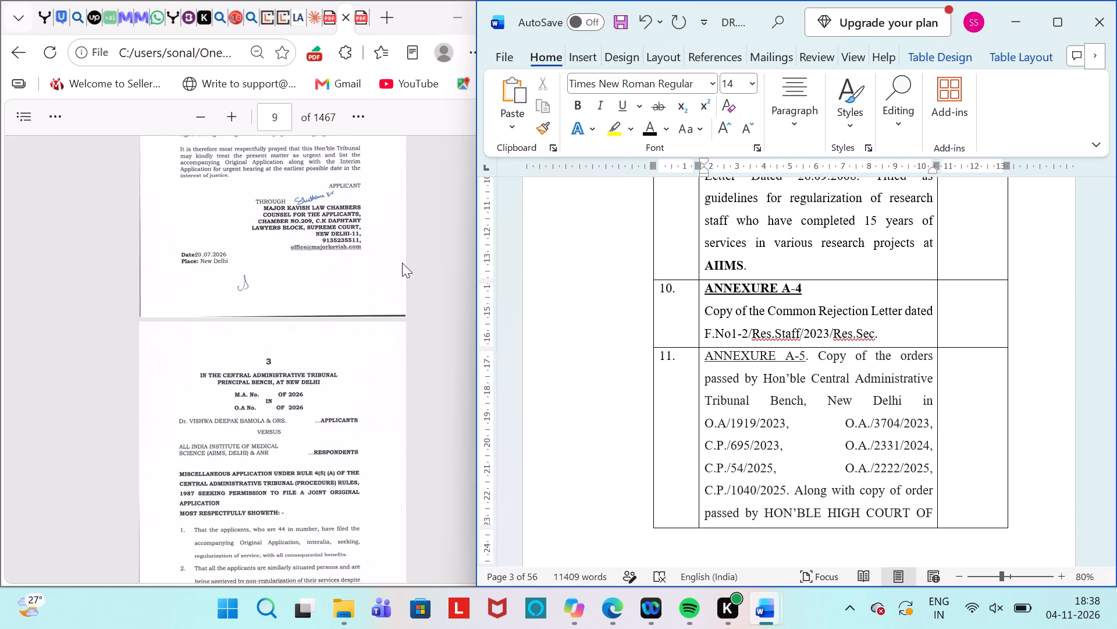
{"action": "scroll", "coordinate": [402, 263], "scroll_direction": "left", "scroll_amount": 1}
{"action": "scroll", "coordinate": [402, 263], "scroll_direction": "up", "scroll_amount": 1}
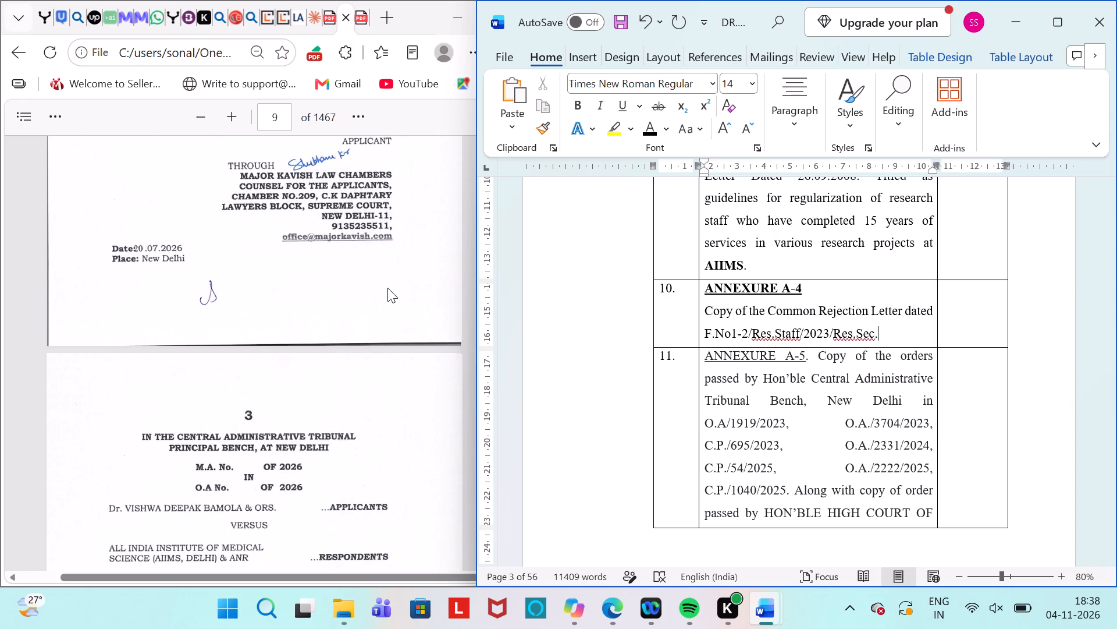
{"action": "scroll", "coordinate": [360, 251], "scroll_direction": "up", "scroll_amount": 5}
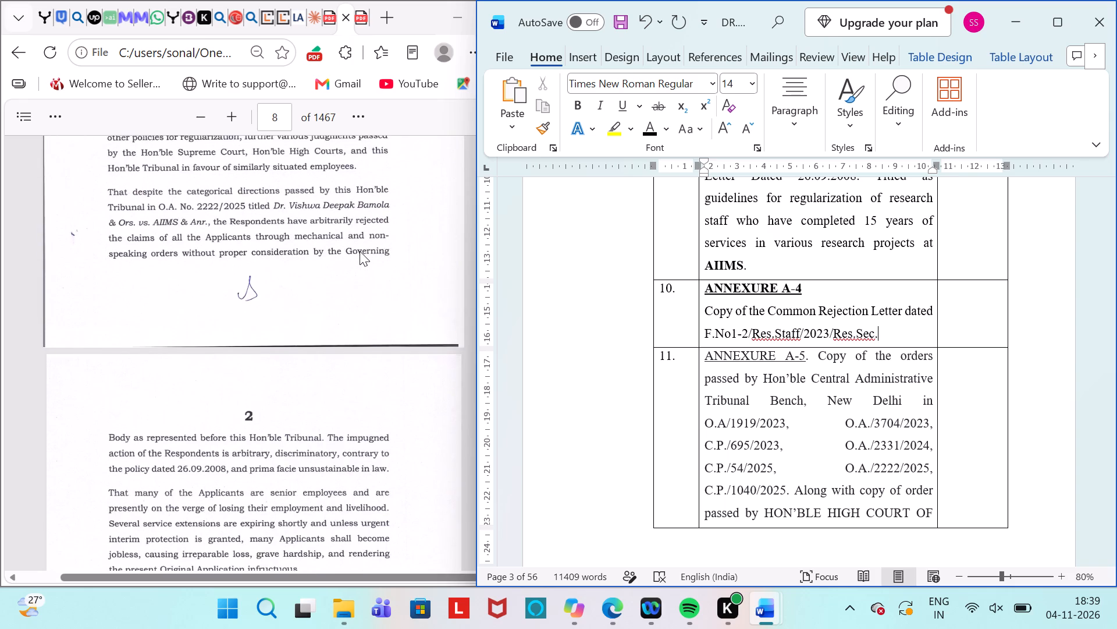
{"action": "scroll", "coordinate": [360, 251], "scroll_direction": "up", "scroll_amount": 3}
{"action": "scroll", "coordinate": [360, 251], "scroll_direction": "down", "scroll_amount": 3}
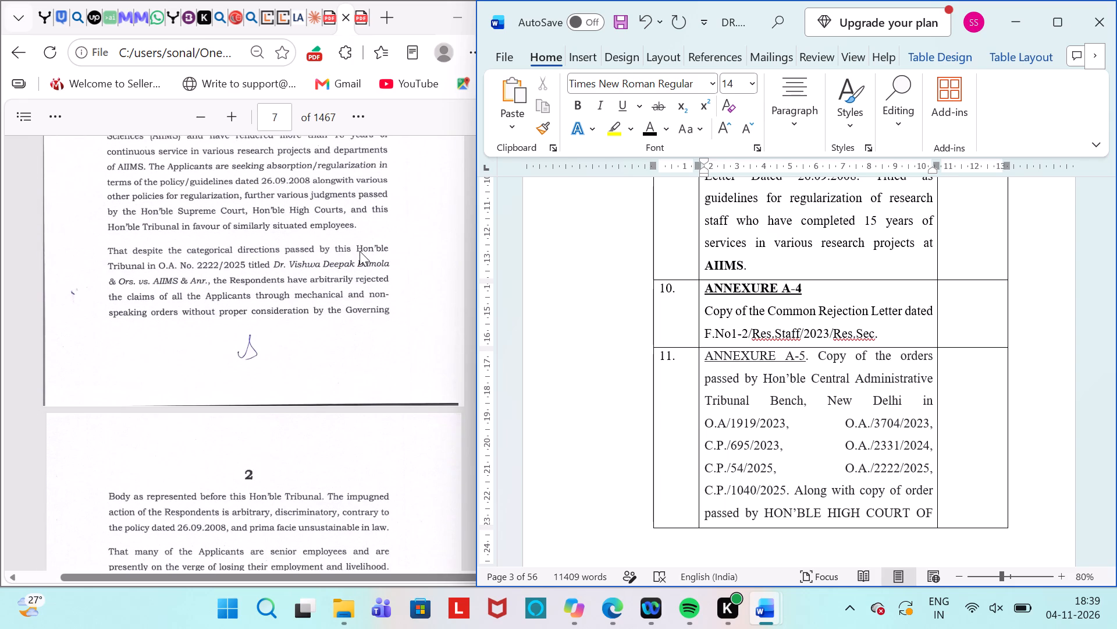
{"action": "scroll", "coordinate": [360, 251], "scroll_direction": "up", "scroll_amount": 9}
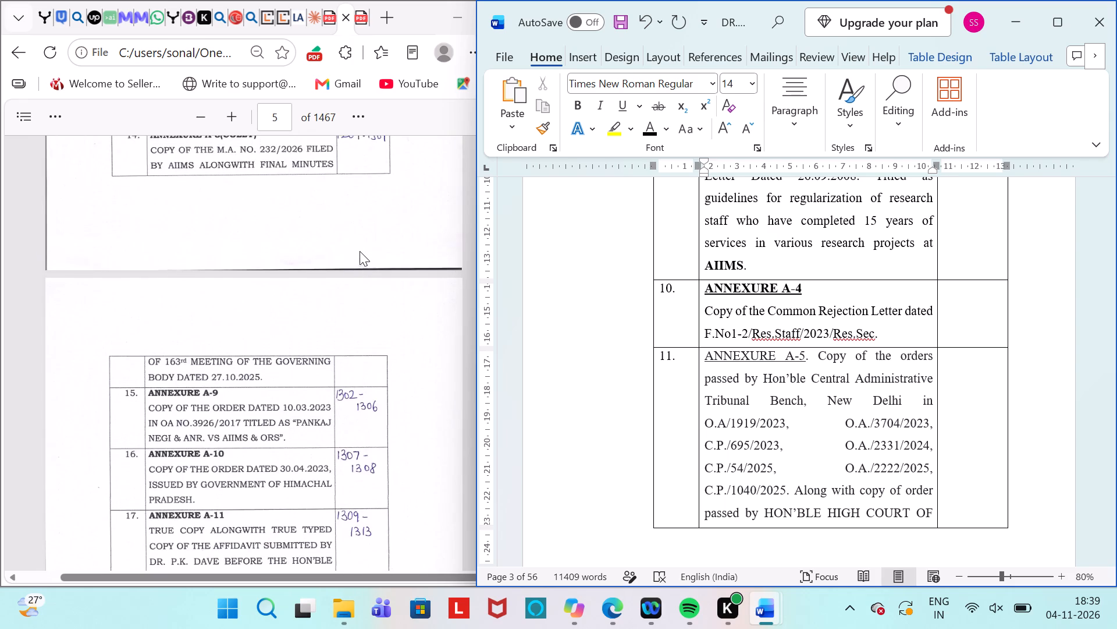
{"action": "scroll", "coordinate": [360, 251], "scroll_direction": "up", "scroll_amount": 4}
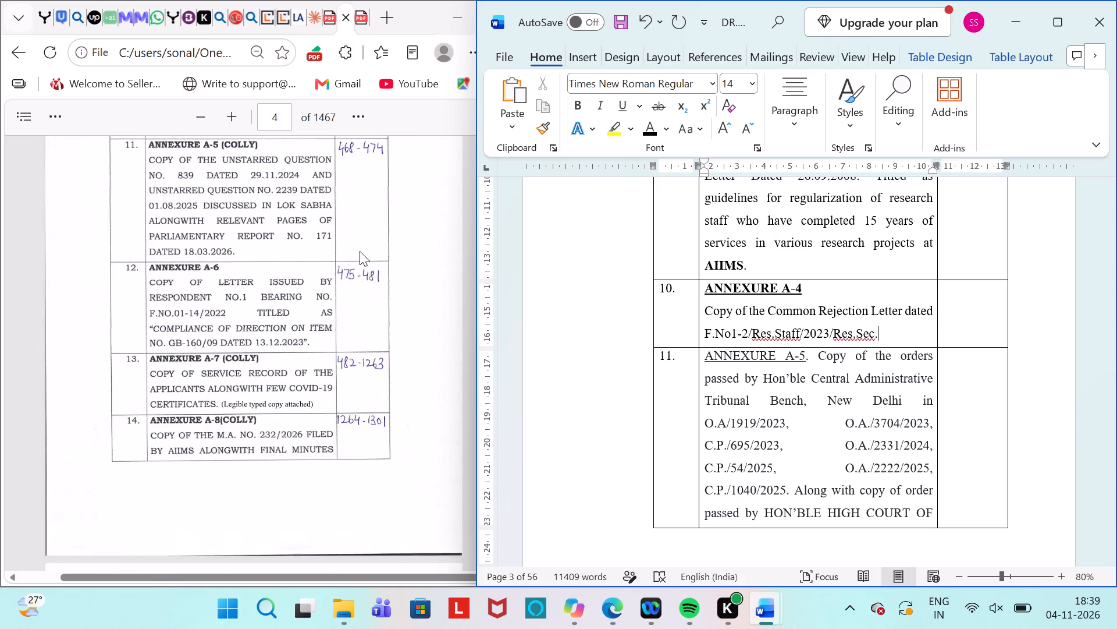
Check the Annexure A-4 entry in the reference PDF's index and the paragraph before 4.8 that cites the annexure.
{"action": "scroll", "coordinate": [360, 251], "scroll_direction": "up", "scroll_amount": 3}
{"action": "scroll", "coordinate": [360, 251], "scroll_direction": "down", "scroll_amount": 6}
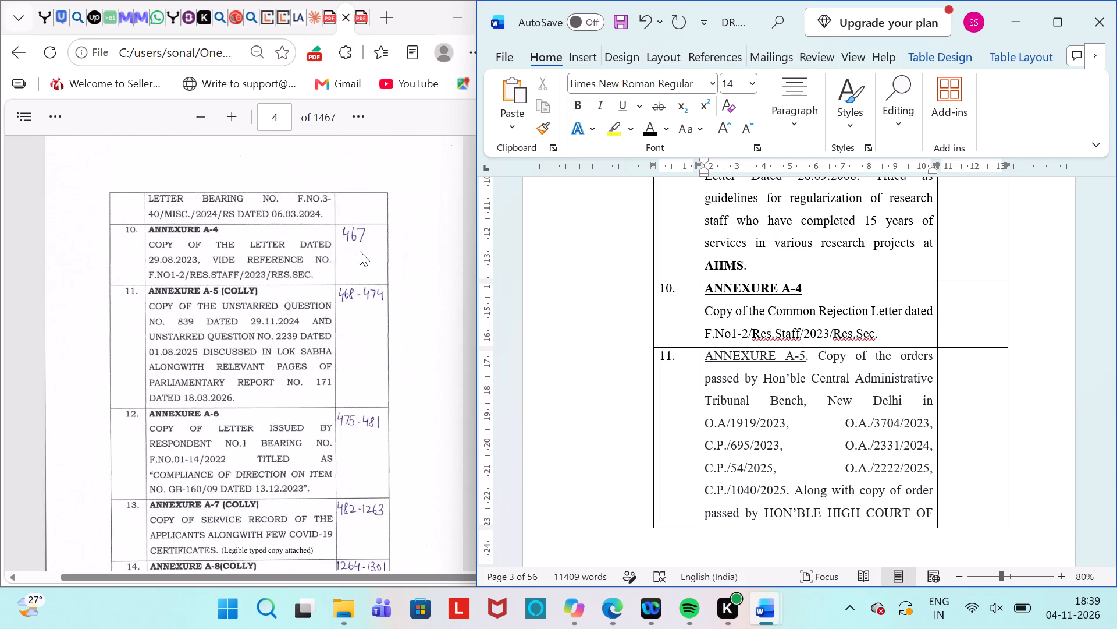
{"action": "scroll", "coordinate": [360, 251], "scroll_direction": "down", "scroll_amount": 20}
{"action": "scroll", "coordinate": [360, 251], "scroll_direction": "down", "scroll_amount": 13}
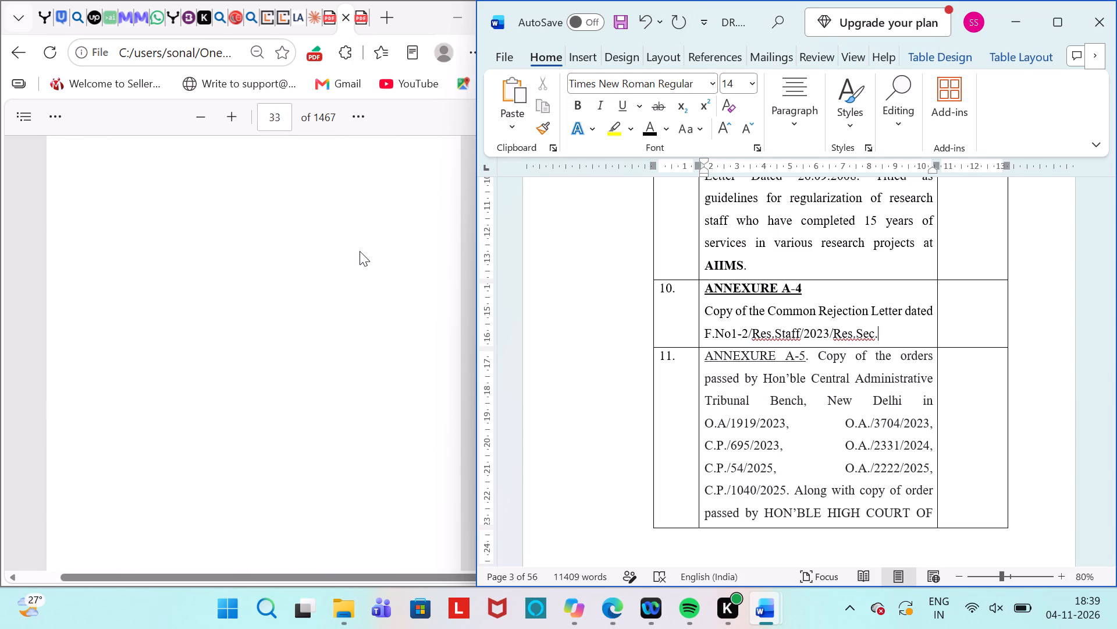
{"action": "scroll", "coordinate": [360, 251], "scroll_direction": "down", "scroll_amount": 17}
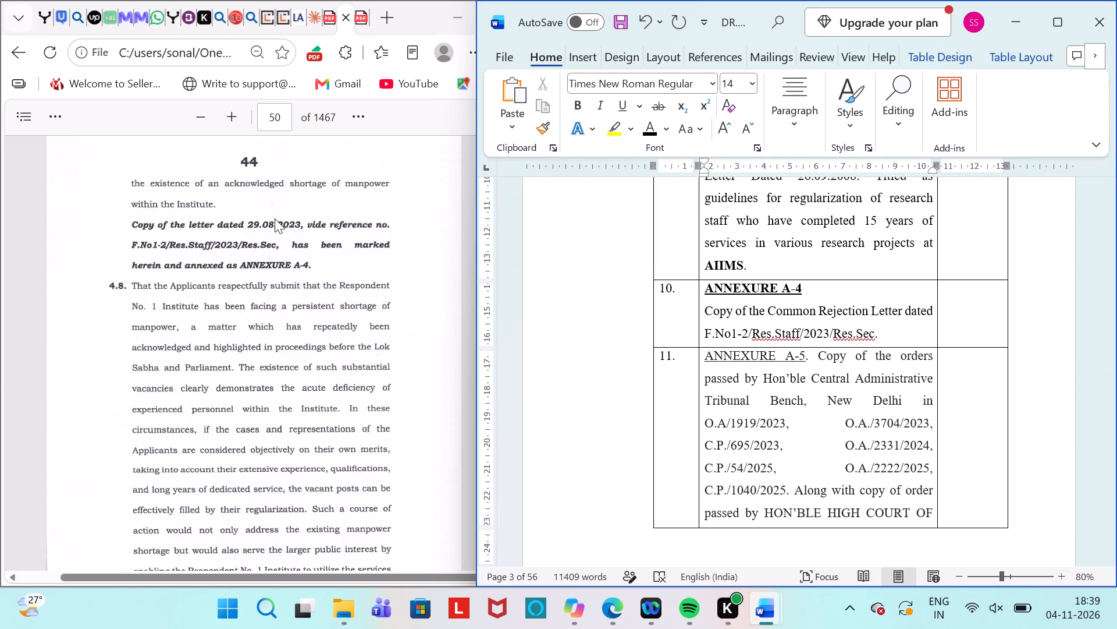
{"action": "scroll", "coordinate": [417, 116], "scroll_direction": "left", "scroll_amount": 3}
{"action": "scroll", "coordinate": [417, 116], "scroll_direction": "down", "scroll_amount": 6}
{"action": "scroll", "coordinate": [266, 342], "scroll_direction": "up", "scroll_amount": 5}
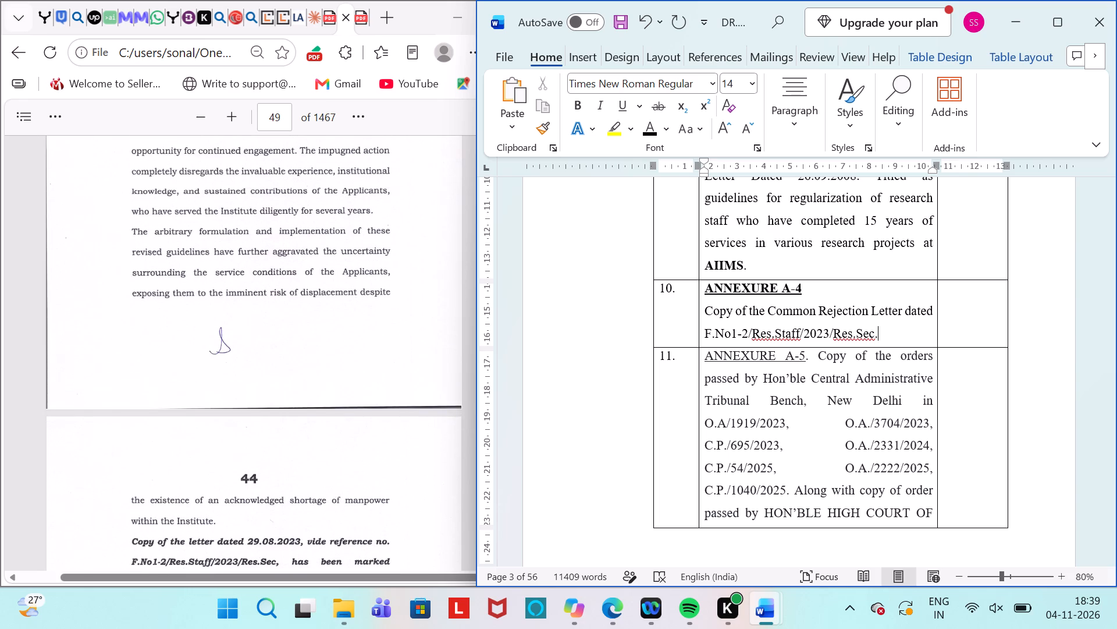
{"action": "scroll", "coordinate": [266, 342], "scroll_direction": "up", "scroll_amount": 1}
{"action": "scroll", "coordinate": [266, 342], "scroll_direction": "down", "scroll_amount": 1}
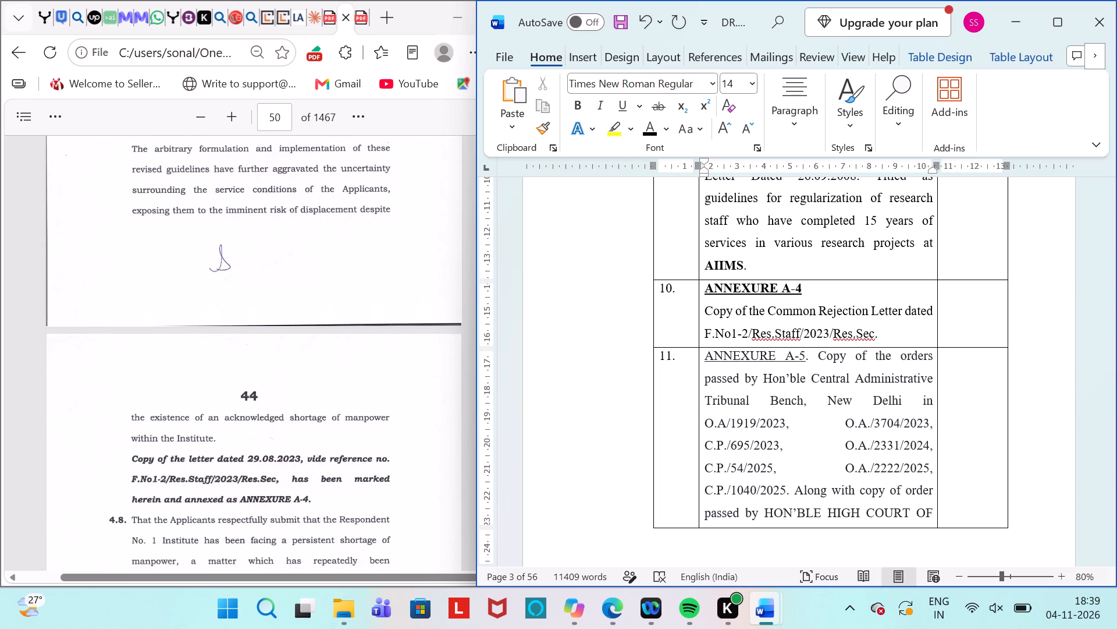
{"action": "scroll", "coordinate": [266, 342], "scroll_direction": "down", "scroll_amount": 1}
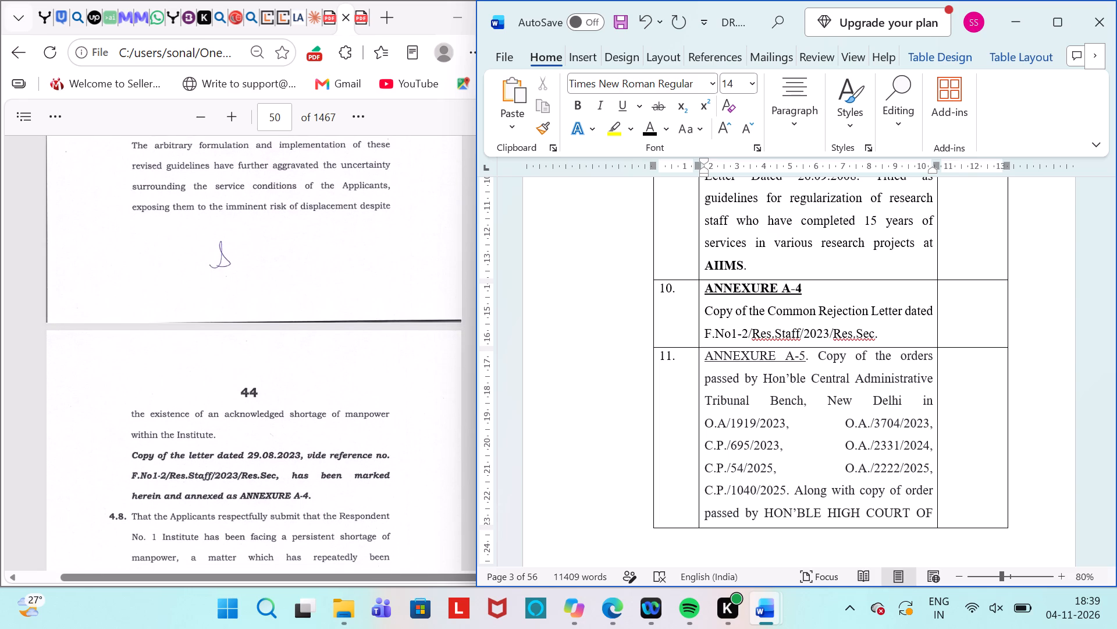
{"action": "scroll", "coordinate": [266, 342], "scroll_direction": "down", "scroll_amount": 1}
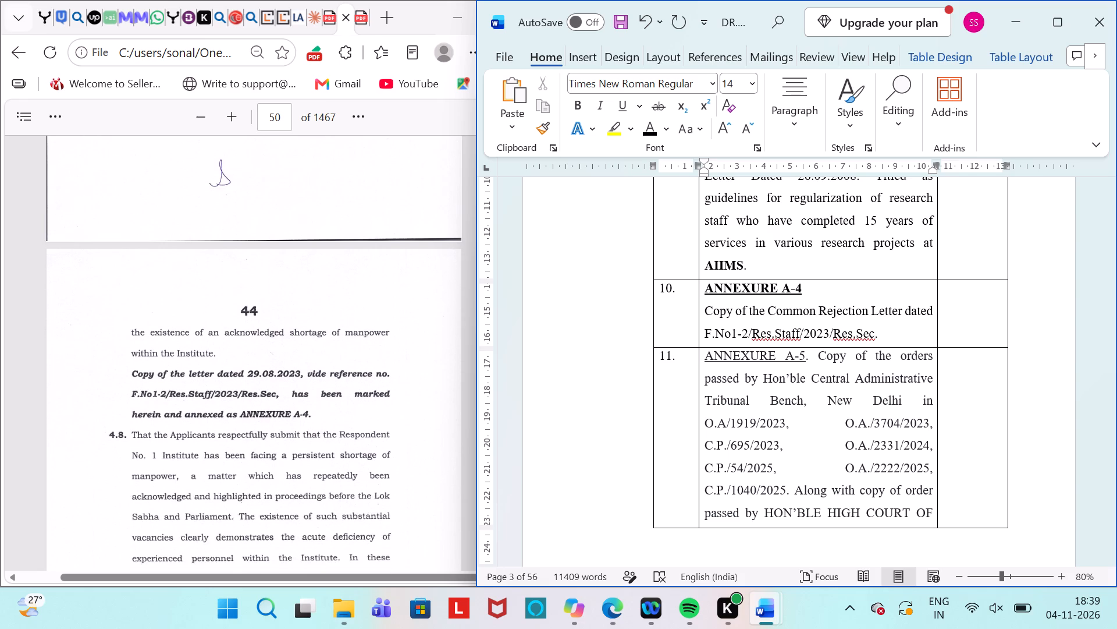
{"action": "scroll", "coordinate": [266, 342], "scroll_direction": "down", "scroll_amount": 1}
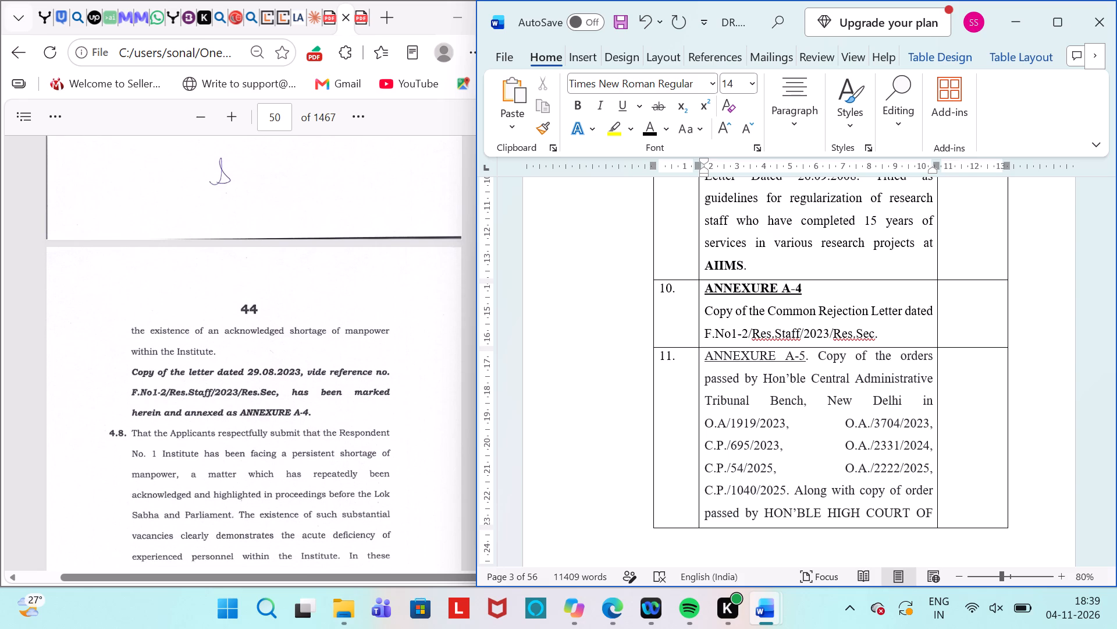
{"action": "scroll", "coordinate": [266, 342], "scroll_direction": "up", "scroll_amount": 1}
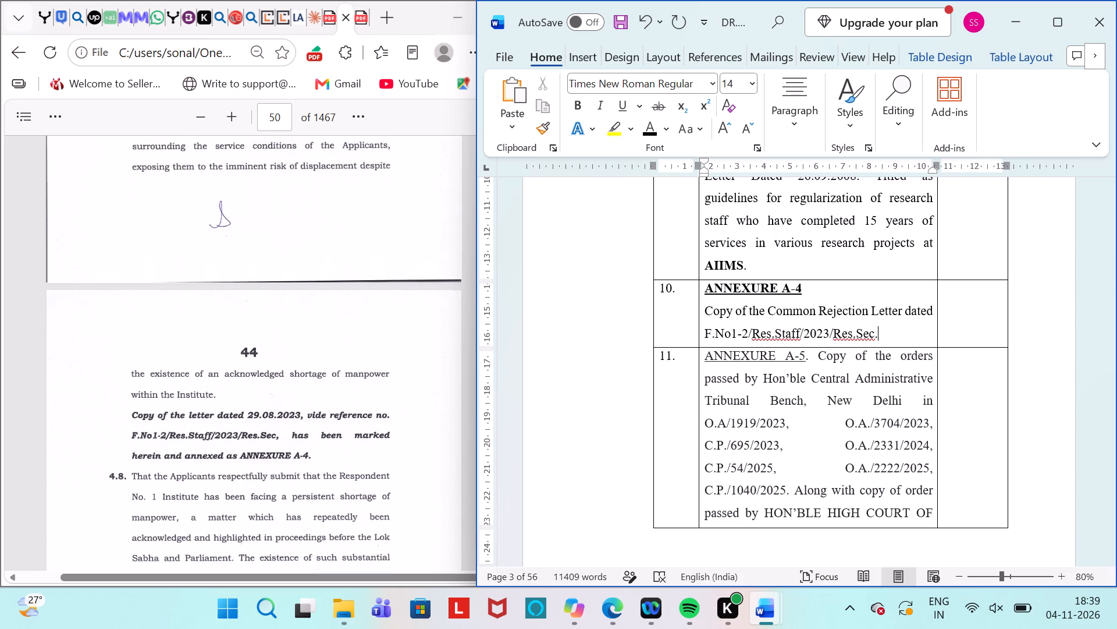
{"action": "scroll", "coordinate": [266, 342], "scroll_direction": "up", "scroll_amount": 1}
{"action": "scroll", "coordinate": [266, 342], "scroll_direction": "down", "scroll_amount": 1}
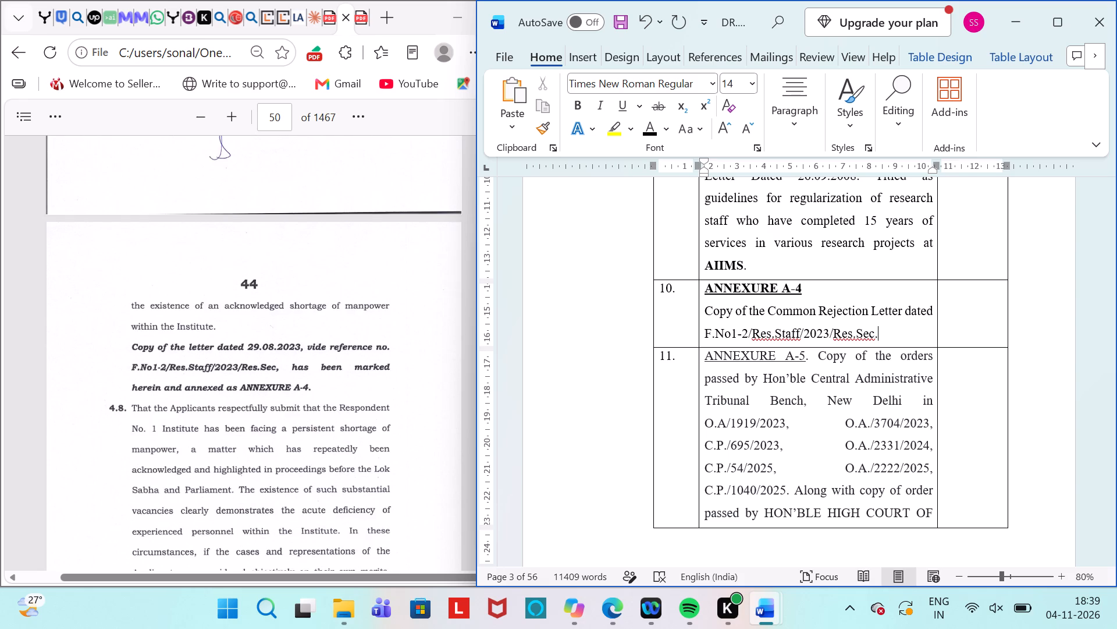
{"action": "scroll", "coordinate": [266, 342], "scroll_direction": "up", "scroll_amount": 1}
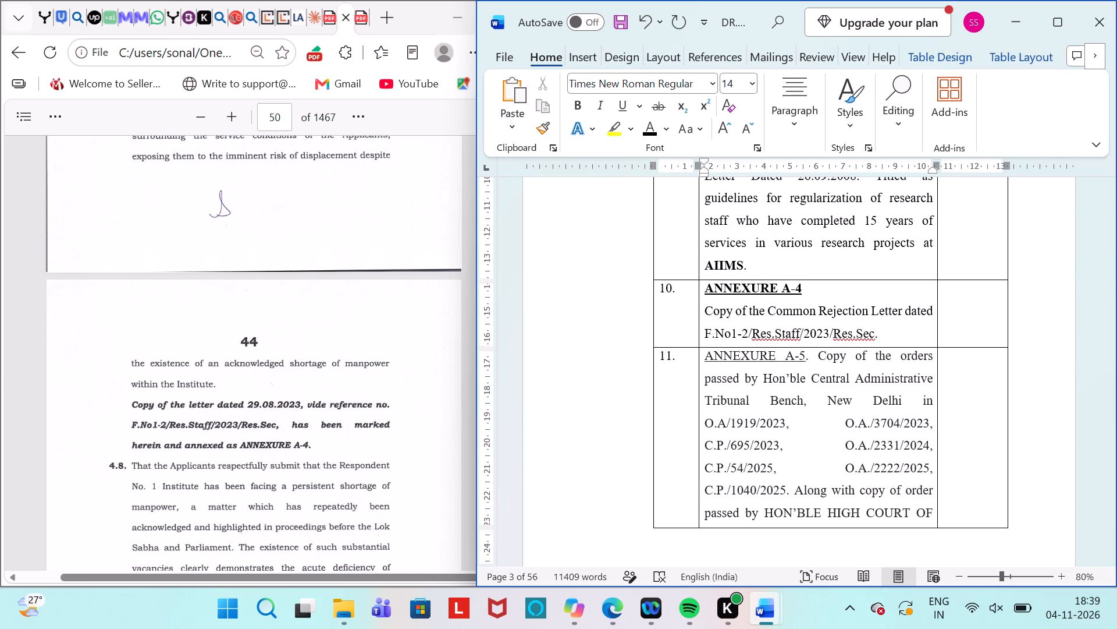
Go forward in the reference PDF past the affidavits and look through the representation pages leading up to Annexure A-3 (COLLY).
{"action": "scroll", "coordinate": [283, 414], "scroll_direction": "down", "scroll_amount": 18}
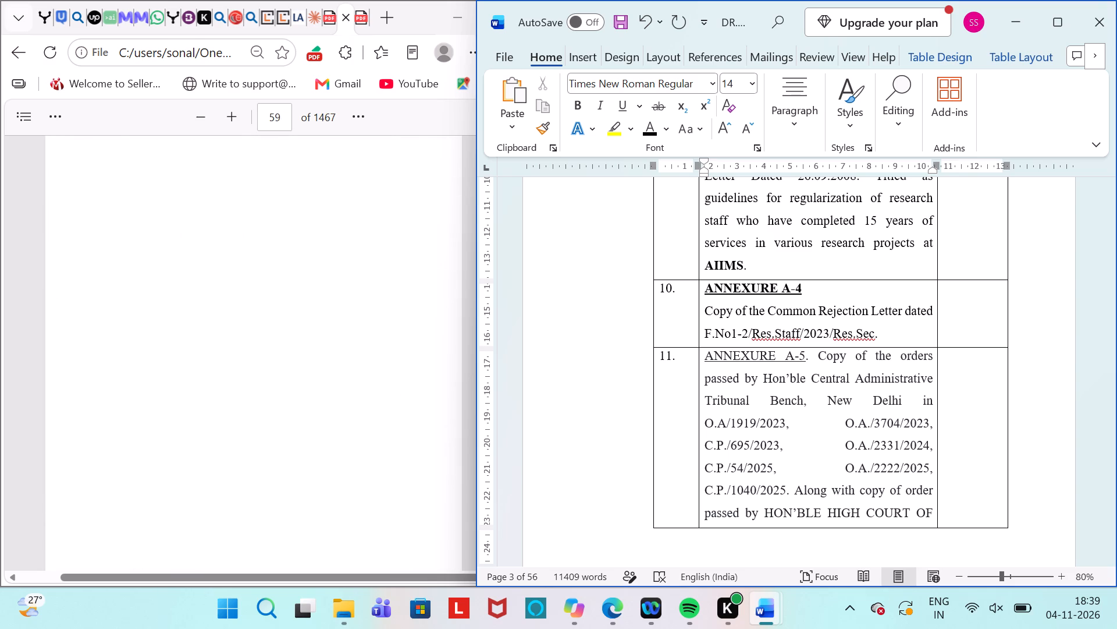
{"action": "scroll", "coordinate": [283, 414], "scroll_direction": "down", "scroll_amount": 20}
{"action": "scroll", "coordinate": [283, 414], "scroll_direction": "down", "scroll_amount": 14}
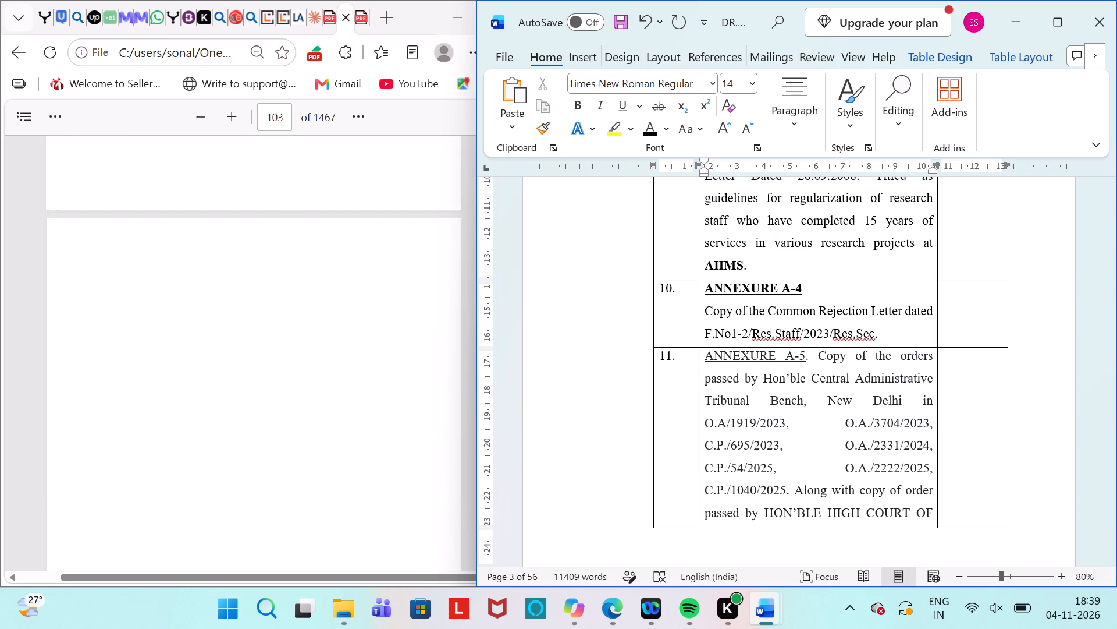
{"action": "scroll", "coordinate": [283, 414], "scroll_direction": "down", "scroll_amount": 16}
{"action": "left_click", "coordinate": [361, 116]}
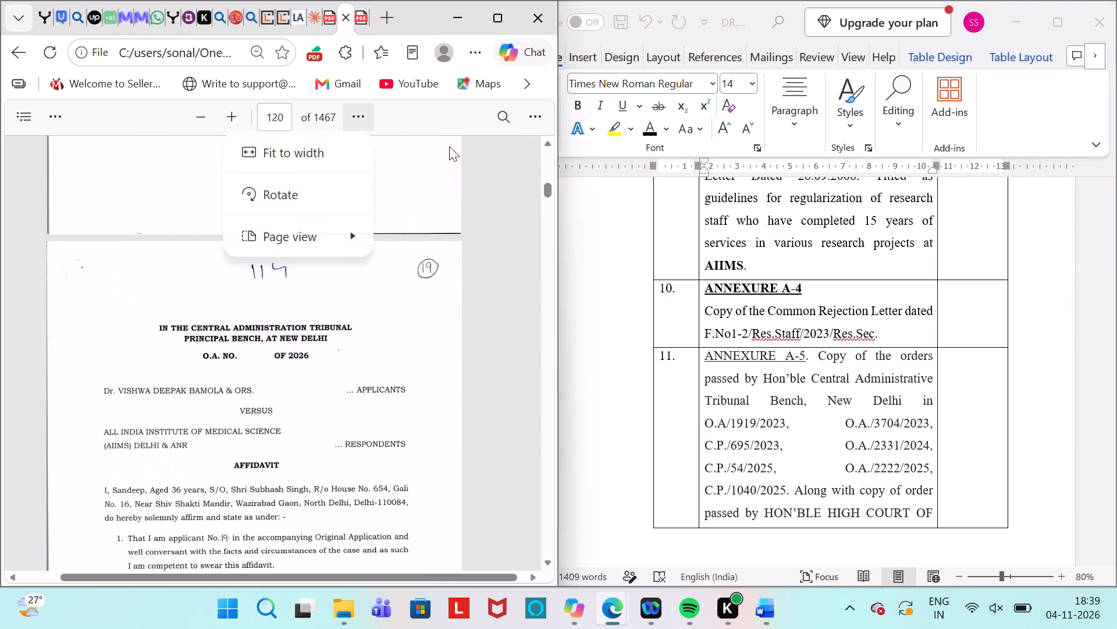
{"action": "left_click", "coordinate": [439, 158]}
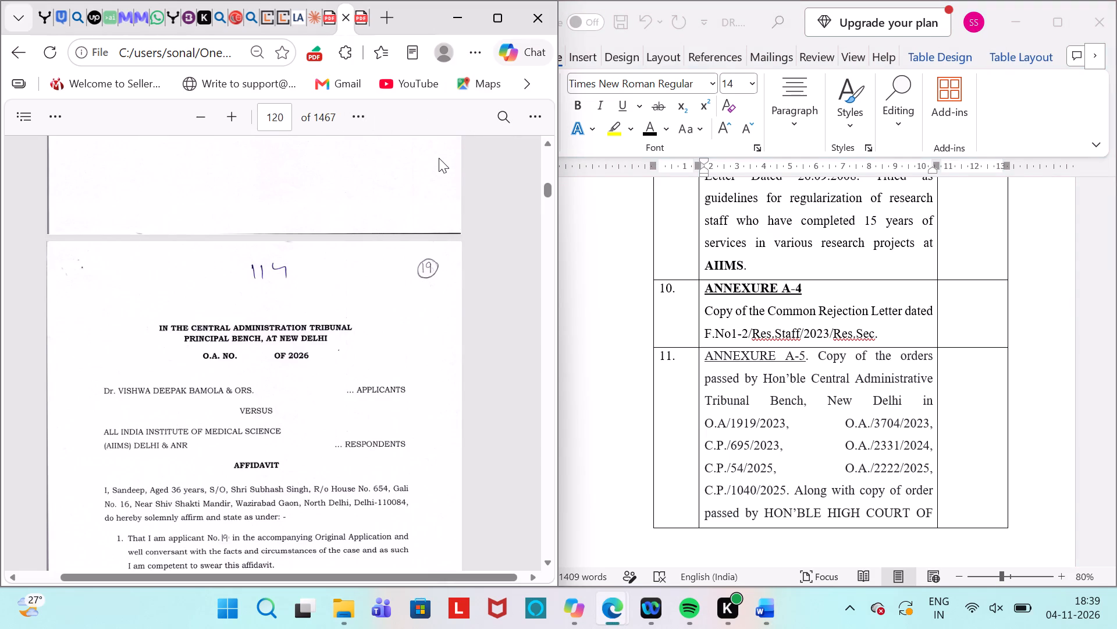
{"action": "scroll", "coordinate": [439, 158], "scroll_direction": "down", "scroll_amount": 2}
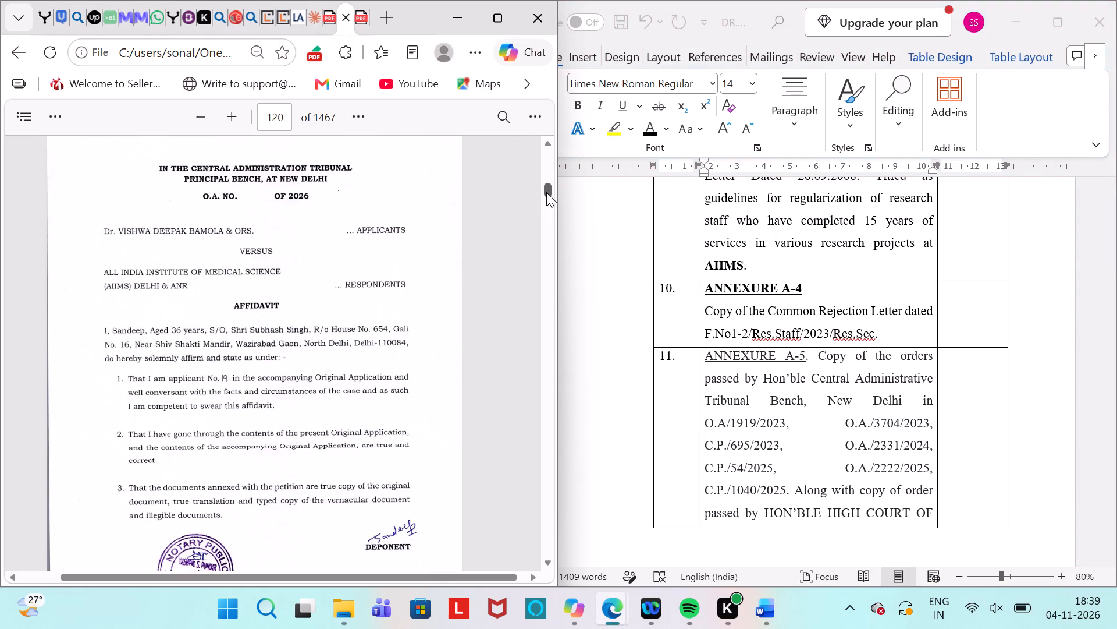
{"action": "left_click_drag", "start_coordinate": [546, 192], "coordinate": [545, 282]}
{"action": "scroll", "coordinate": [292, 345], "scroll_direction": "down", "scroll_amount": 4}
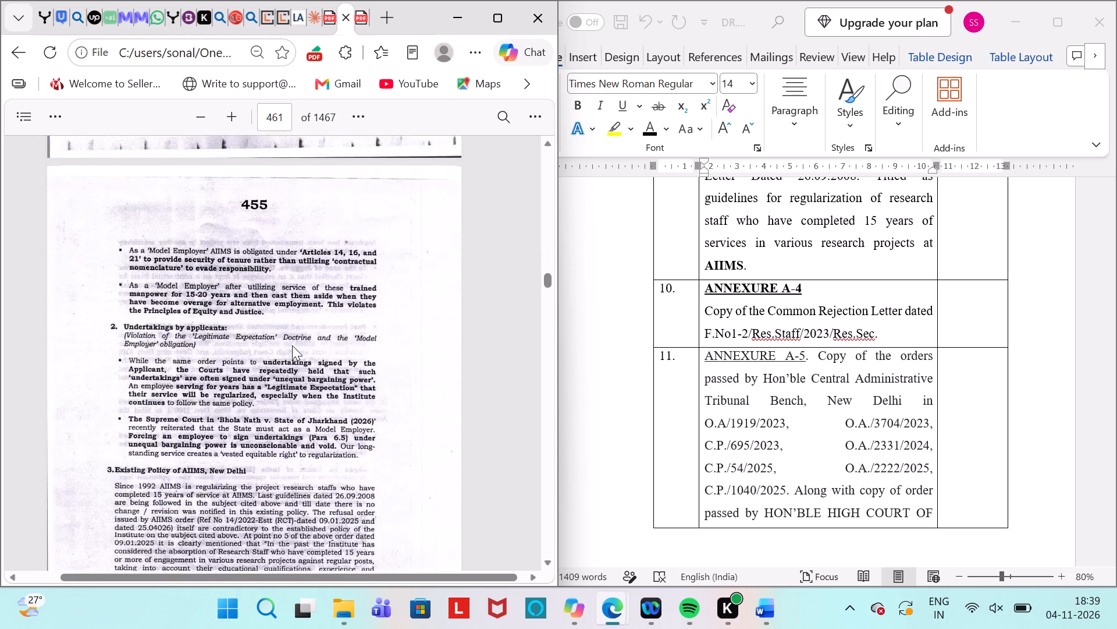
{"action": "scroll", "coordinate": [292, 345], "scroll_direction": "down", "scroll_amount": 7}
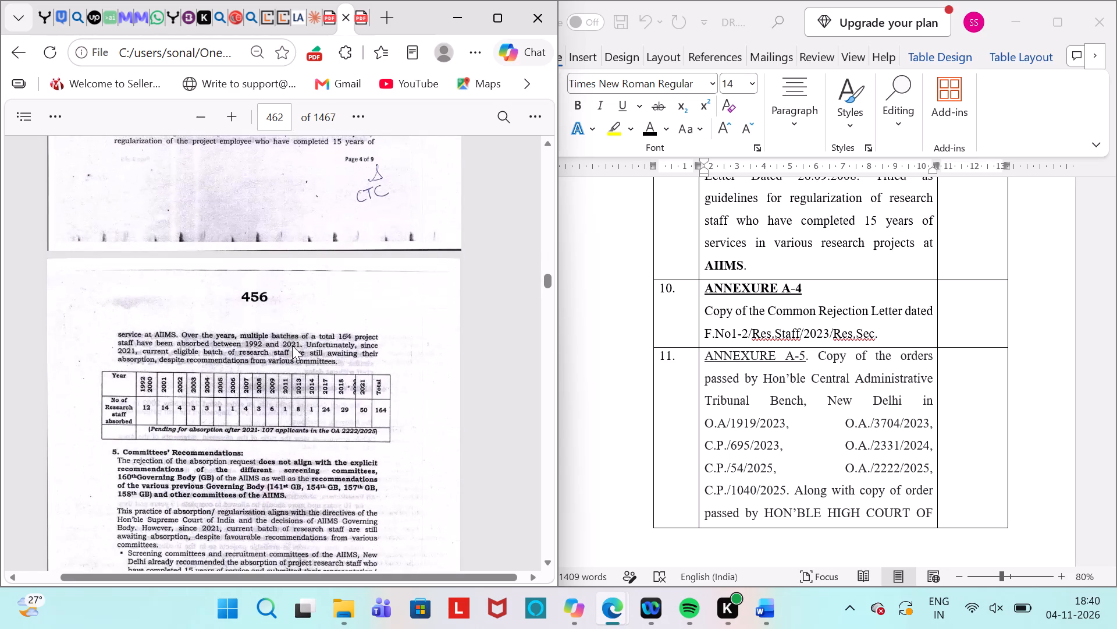
{"action": "scroll", "coordinate": [292, 345], "scroll_direction": "down", "scroll_amount": 2}
{"action": "scroll", "coordinate": [292, 345], "scroll_direction": "up", "scroll_amount": 2}
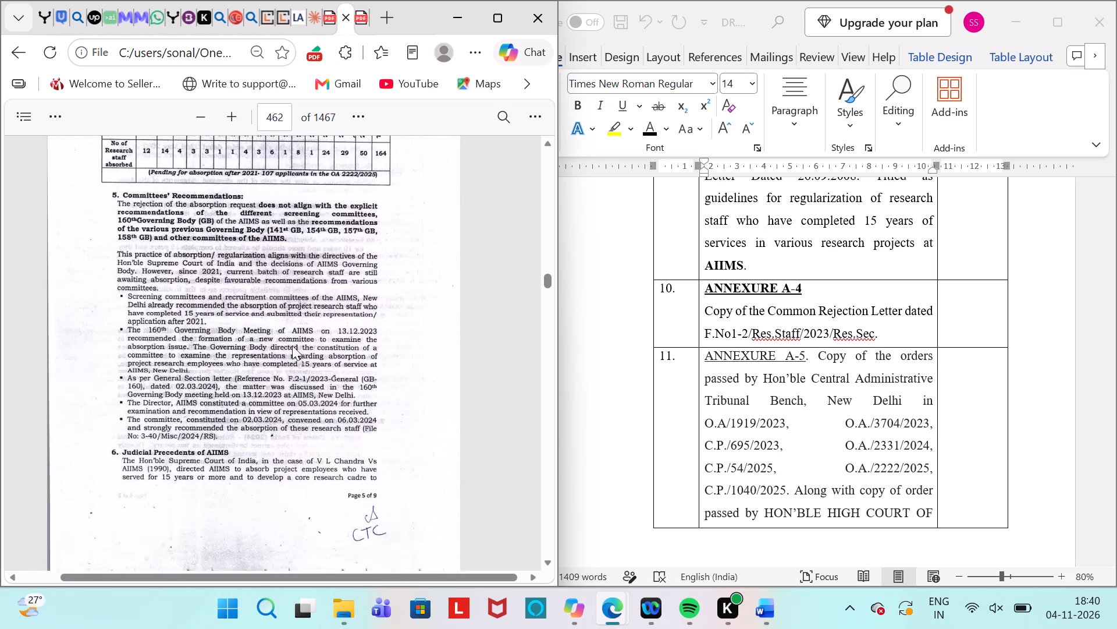
{"action": "scroll", "coordinate": [292, 345], "scroll_direction": "up", "scroll_amount": 1}
{"action": "scroll", "coordinate": [292, 345], "scroll_direction": "down", "scroll_amount": 2}
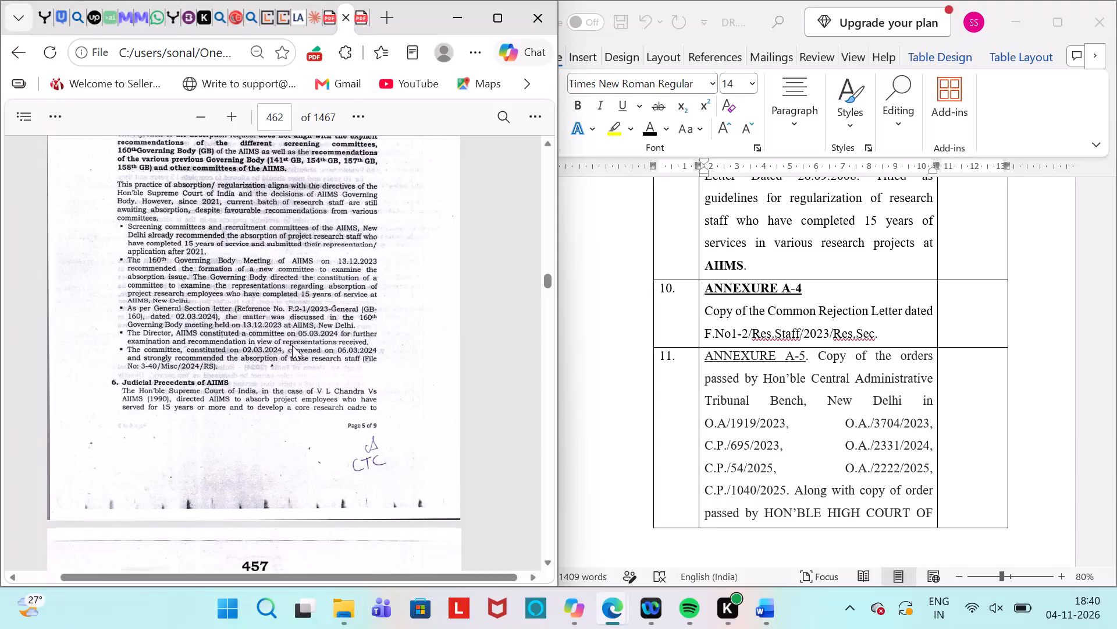
{"action": "scroll", "coordinate": [292, 345], "scroll_direction": "down", "scroll_amount": 8}
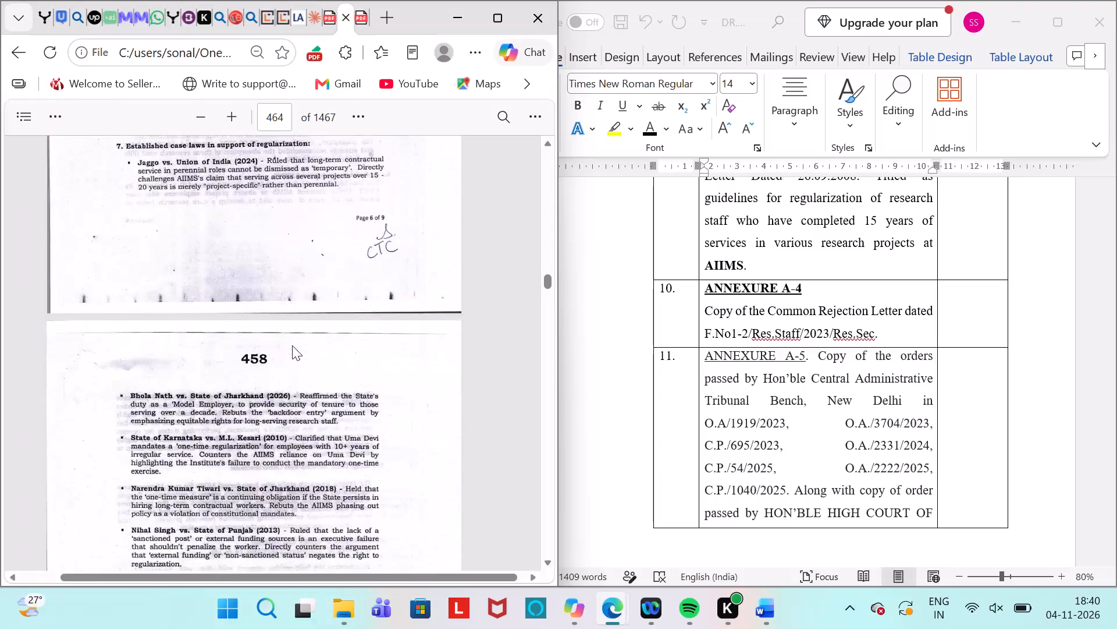
{"action": "scroll", "coordinate": [292, 345], "scroll_direction": "down", "scroll_amount": 6}
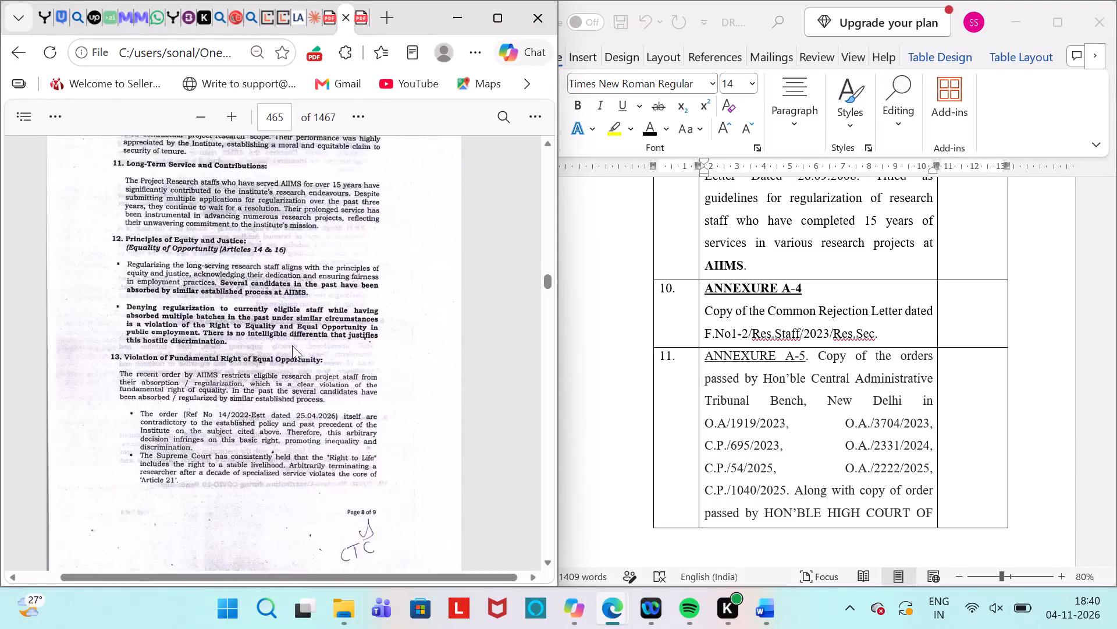
{"action": "scroll", "coordinate": [292, 345], "scroll_direction": "down", "scroll_amount": 8}
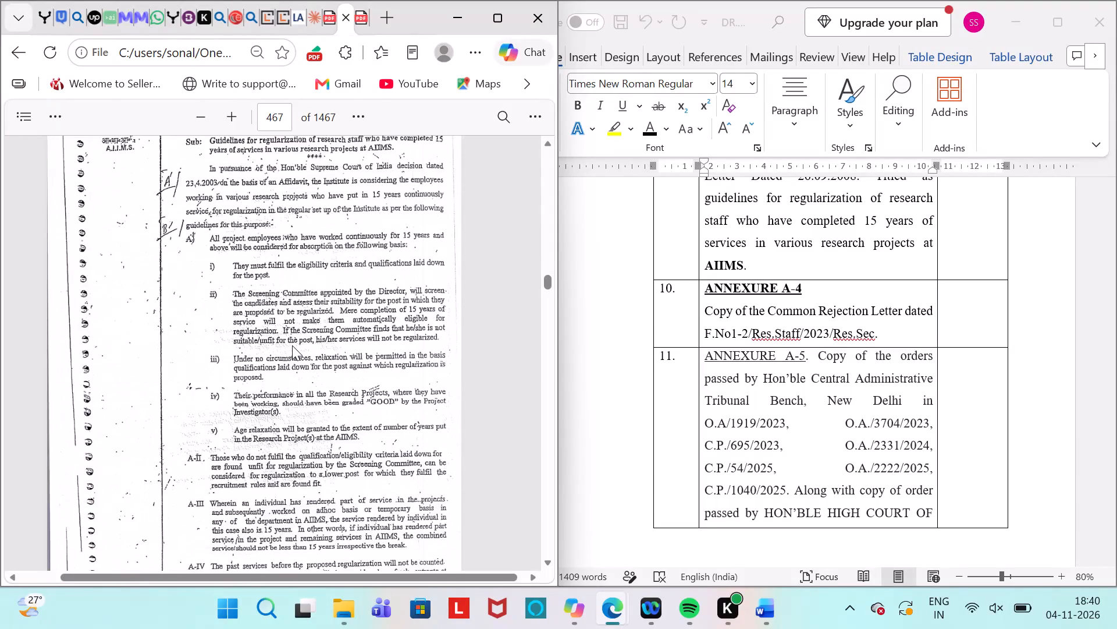
Look through the Annexure A-3 (COLLY) documents in the reference PDF and on to the Annexure A-4 memorandum to check its details.
{"action": "scroll", "coordinate": [292, 345], "scroll_direction": "up", "scroll_amount": 2}
{"action": "scroll", "coordinate": [292, 345], "scroll_direction": "left", "scroll_amount": 1}
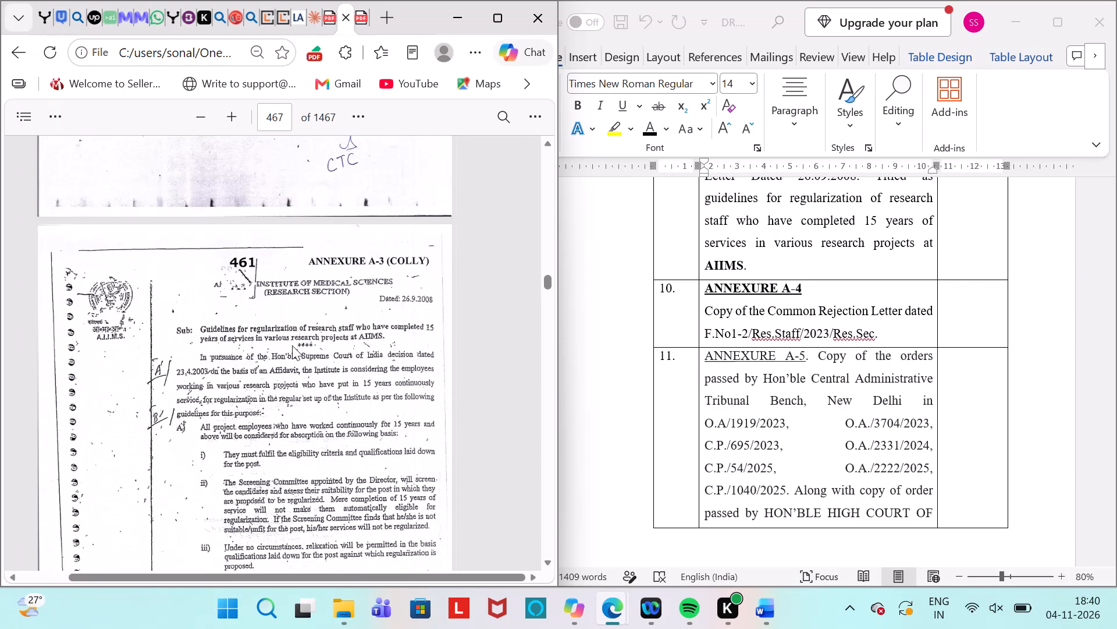
{"action": "scroll", "coordinate": [292, 345], "scroll_direction": "down", "scroll_amount": 9}
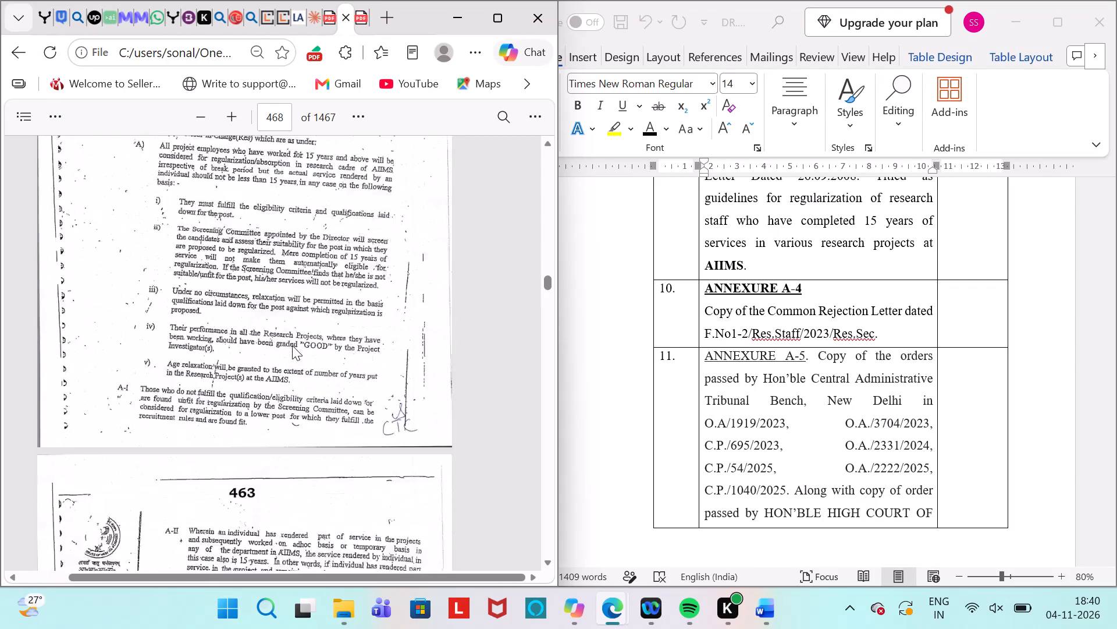
{"action": "scroll", "coordinate": [292, 345], "scroll_direction": "down", "scroll_amount": 9}
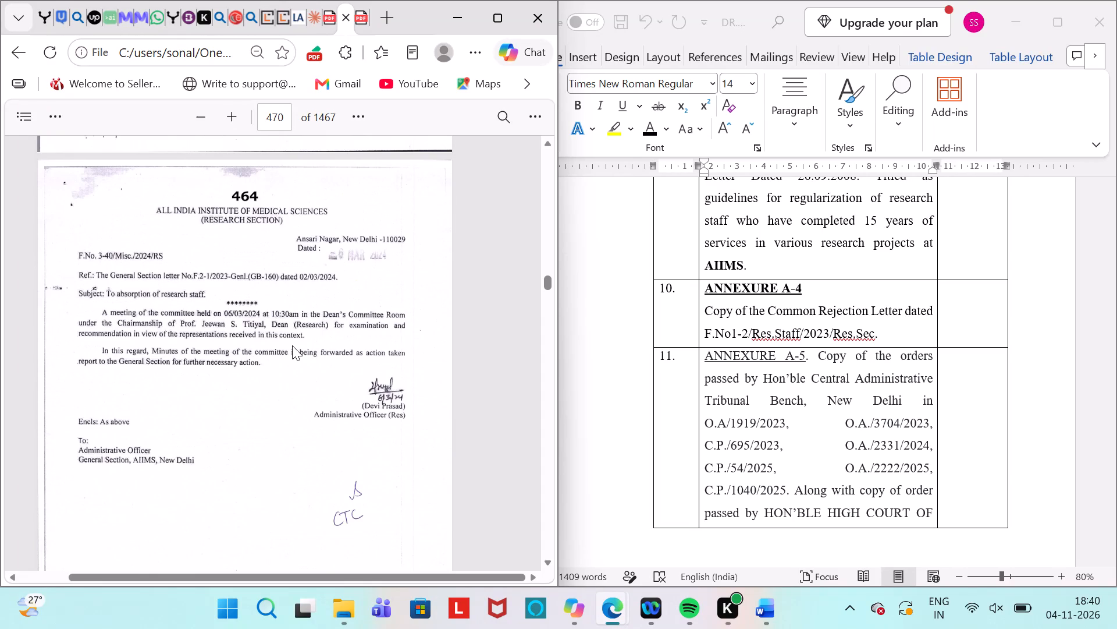
{"action": "scroll", "coordinate": [292, 345], "scroll_direction": "down", "scroll_amount": 9}
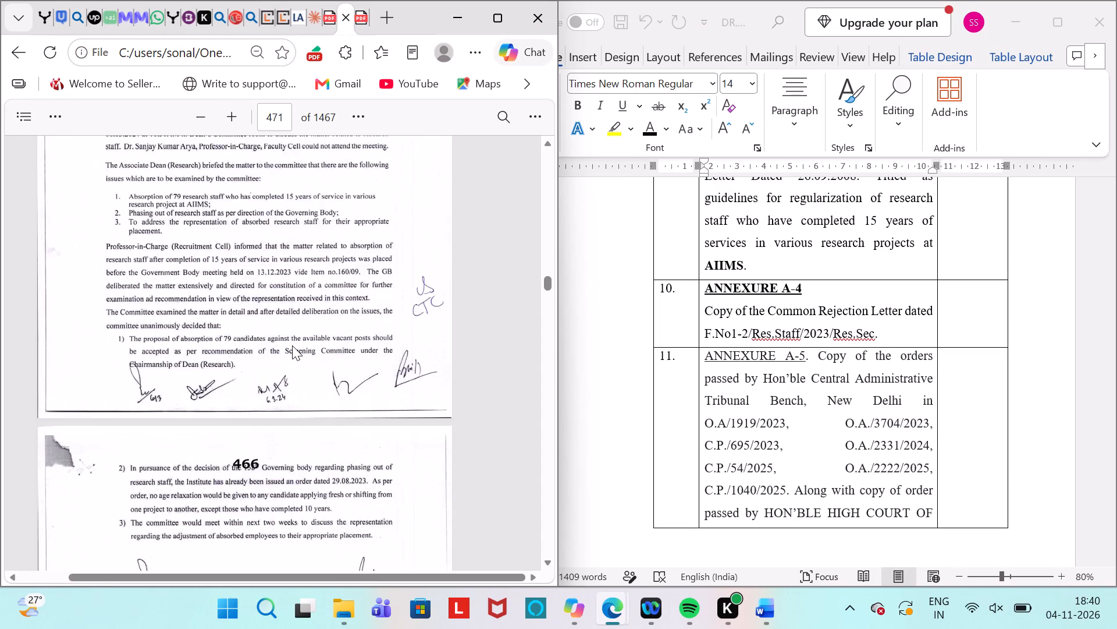
{"action": "scroll", "coordinate": [292, 345], "scroll_direction": "down", "scroll_amount": 6}
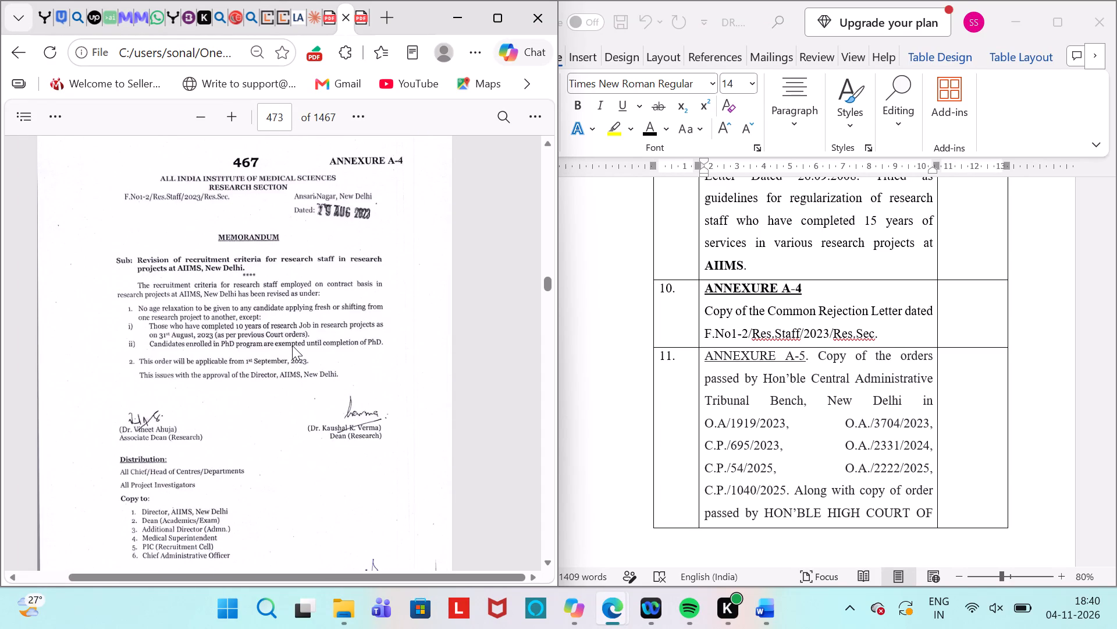
{"action": "scroll", "coordinate": [292, 345], "scroll_direction": "left", "scroll_amount": 1}
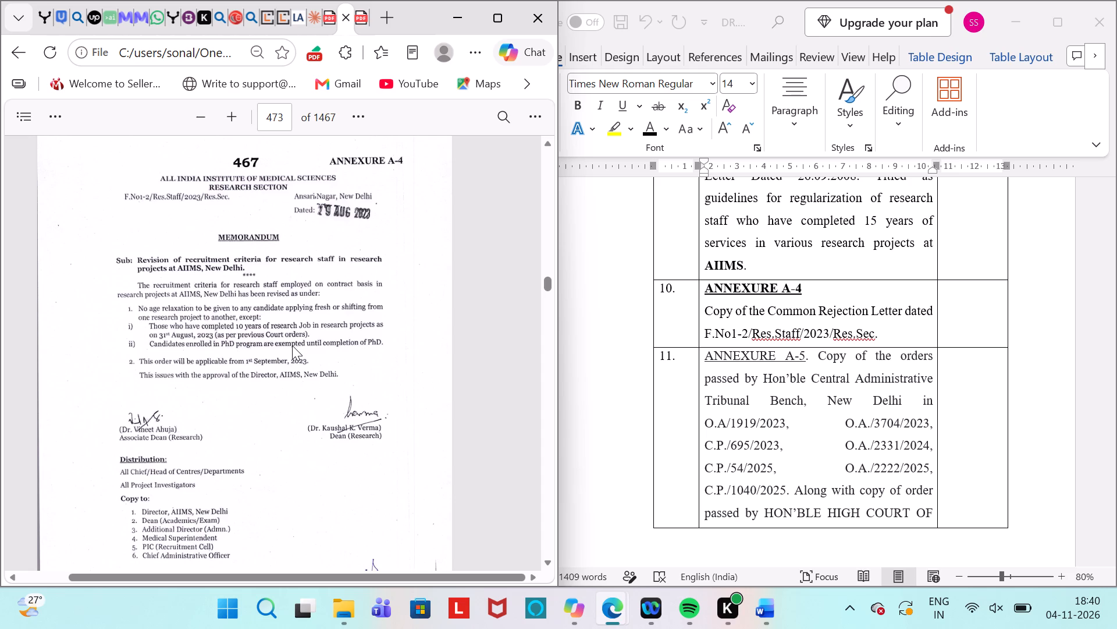
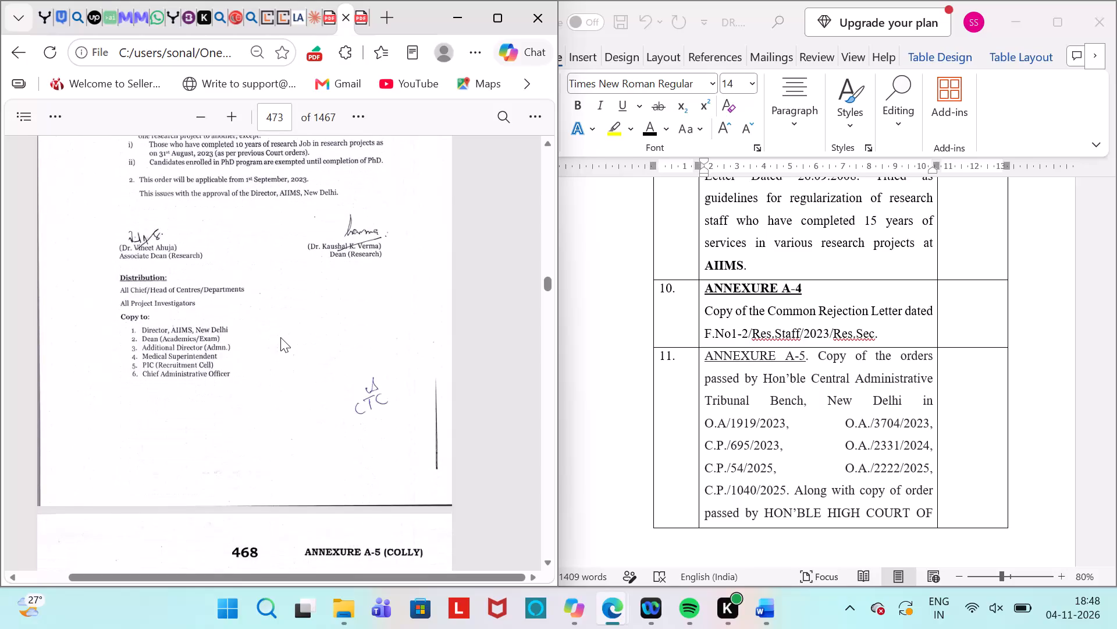
Check the first Annexure A-5 (COLLY) page in the reference PDF, and look back through the Annexure A-4 memorandum and Annexure A-3 (COLLY) documents.
{"action": "scroll", "coordinate": [280, 337], "scroll_direction": "down", "scroll_amount": 2}
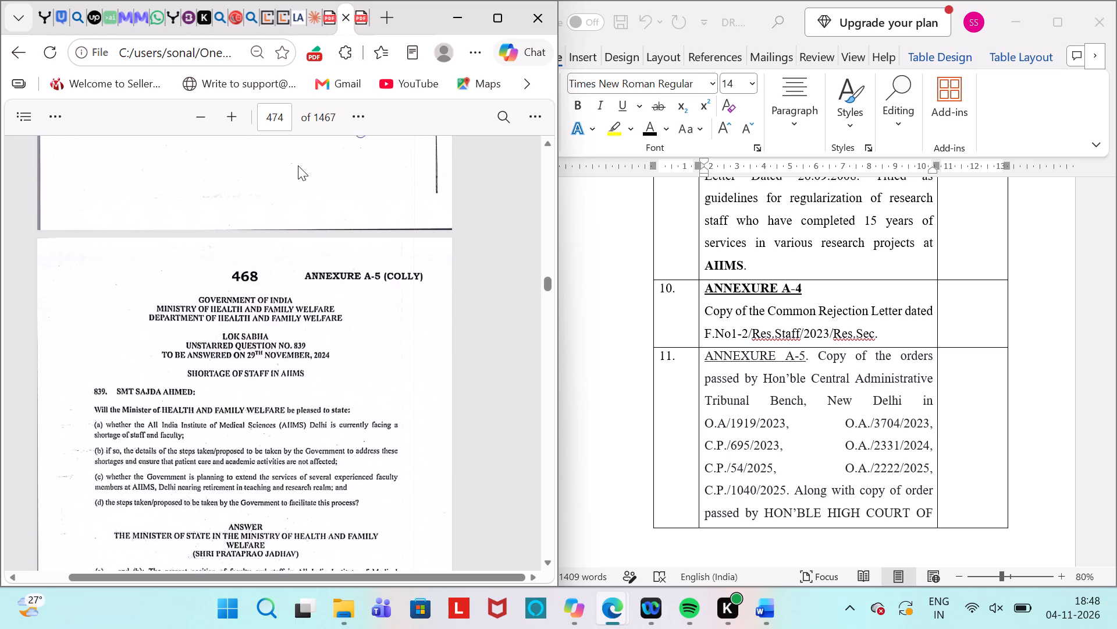
{"action": "scroll", "coordinate": [299, 159], "scroll_direction": "down", "scroll_amount": 1}
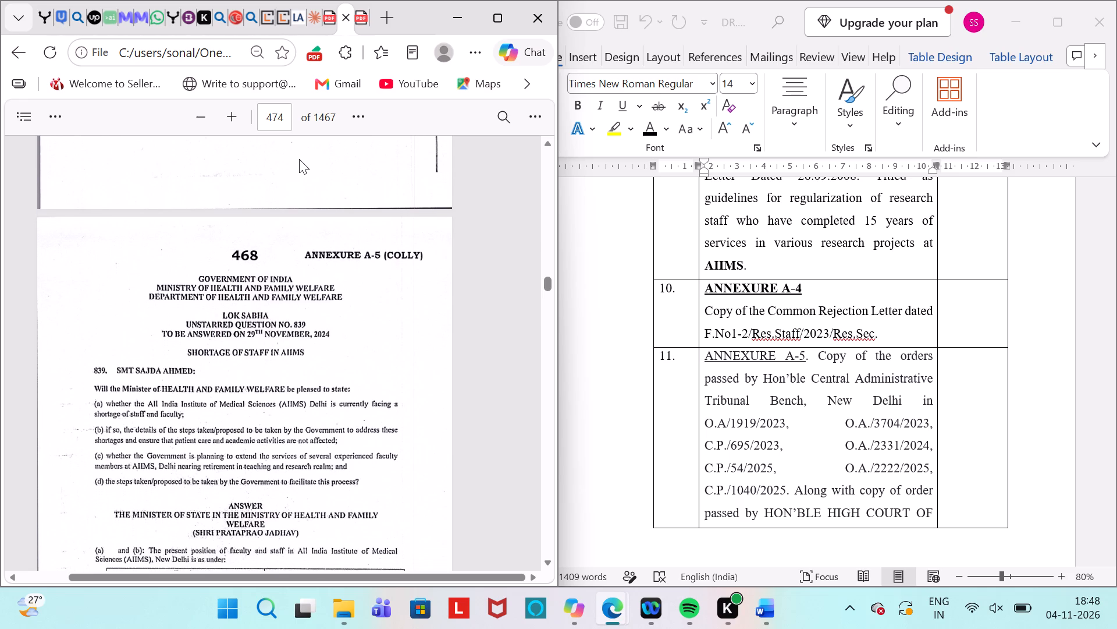
{"action": "scroll", "coordinate": [299, 159], "scroll_direction": "up", "scroll_amount": 6}
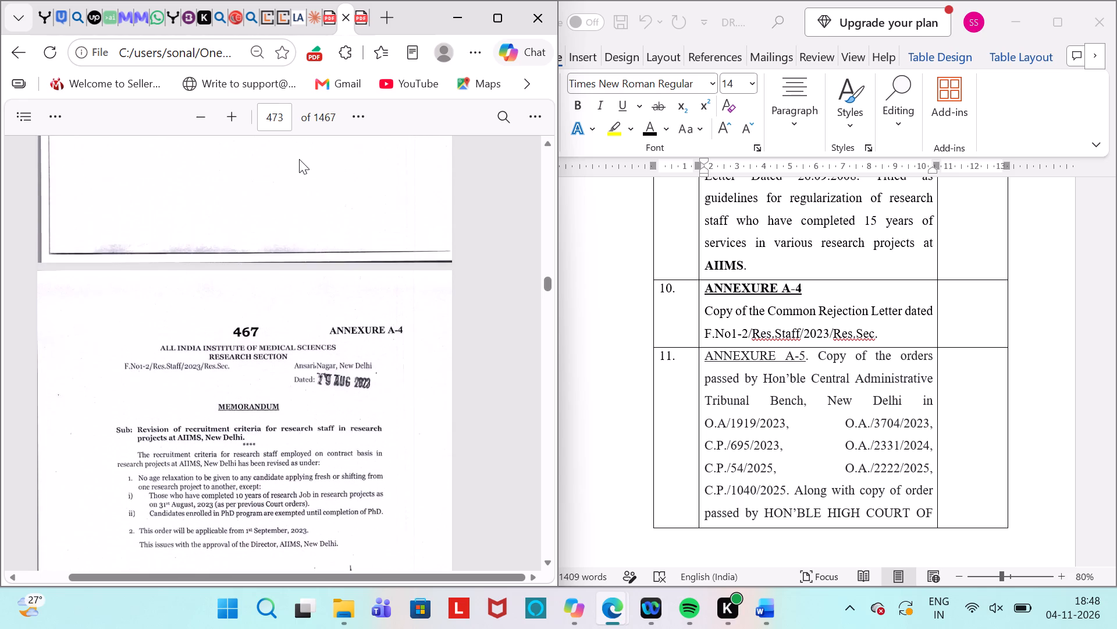
{"action": "scroll", "coordinate": [299, 159], "scroll_direction": "up", "scroll_amount": 6}
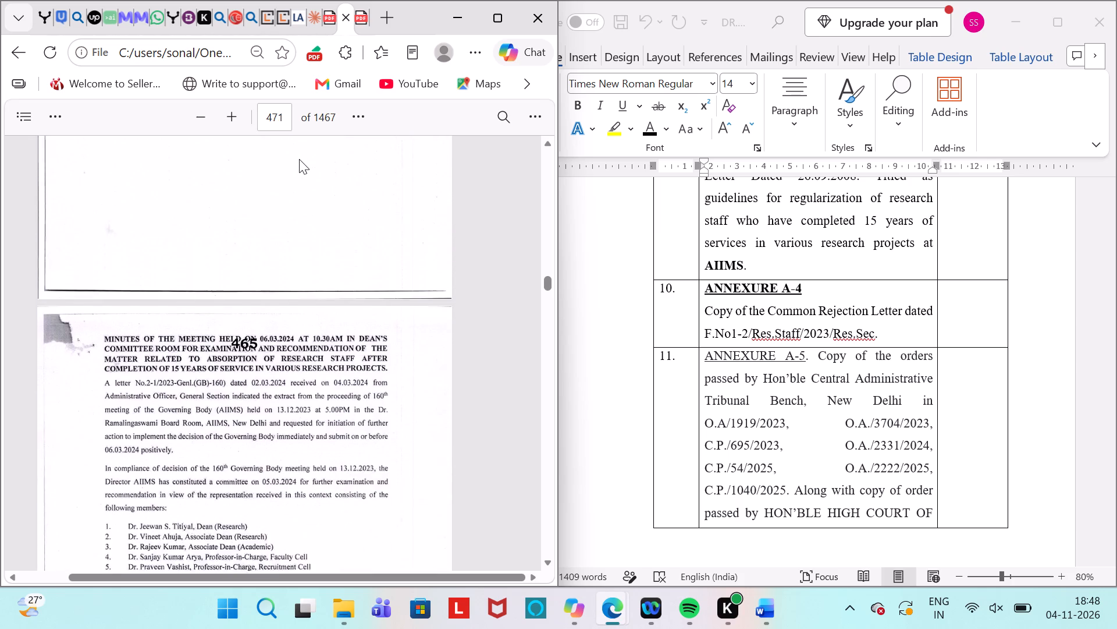
{"action": "scroll", "coordinate": [299, 159], "scroll_direction": "up", "scroll_amount": 5}
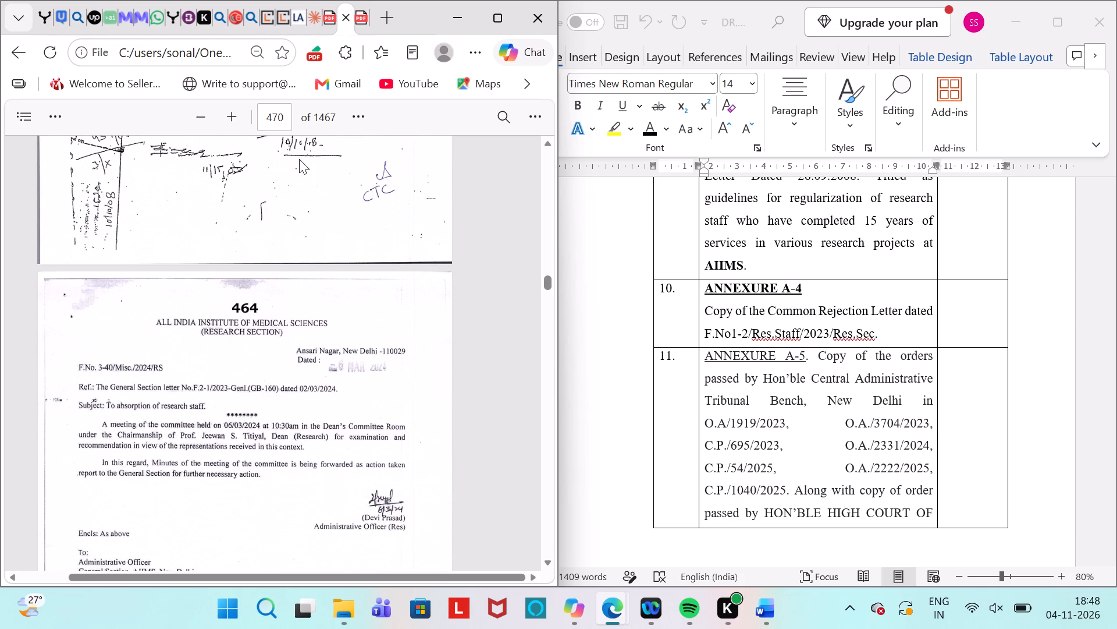
{"action": "scroll", "coordinate": [299, 159], "scroll_direction": "up", "scroll_amount": 2}
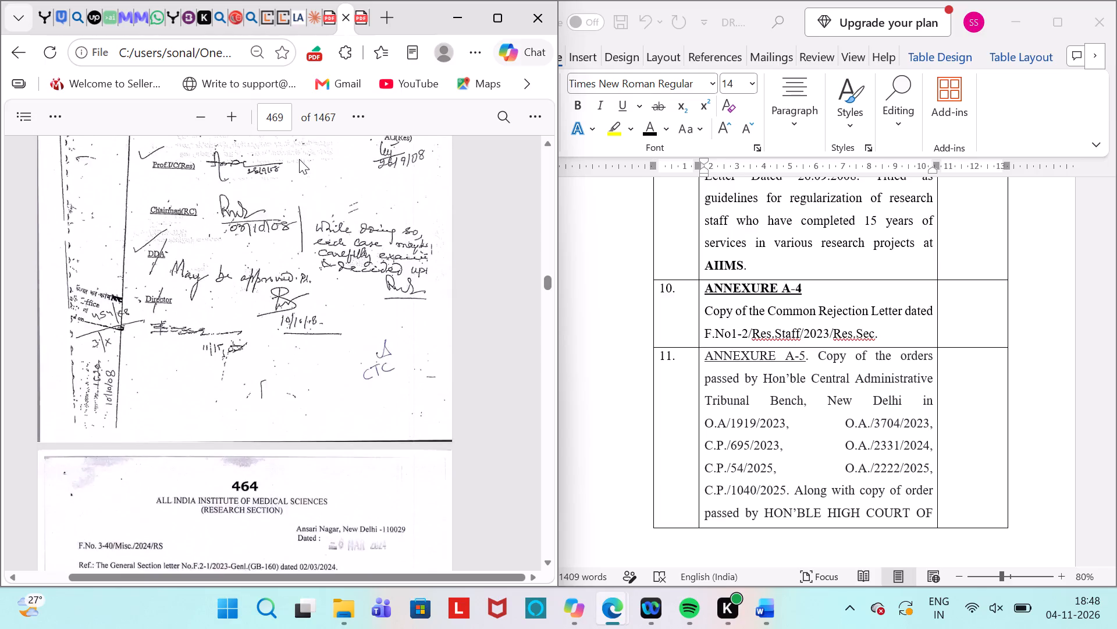
{"action": "scroll", "coordinate": [299, 159], "scroll_direction": "up", "scroll_amount": 5}
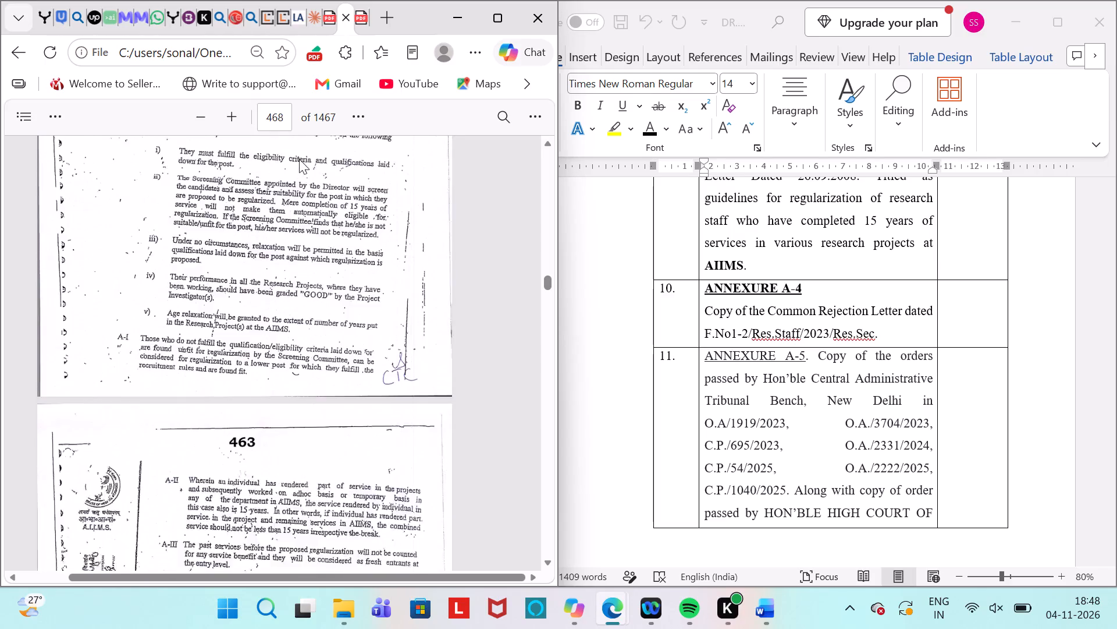
{"action": "scroll", "coordinate": [299, 159], "scroll_direction": "up", "scroll_amount": 6}
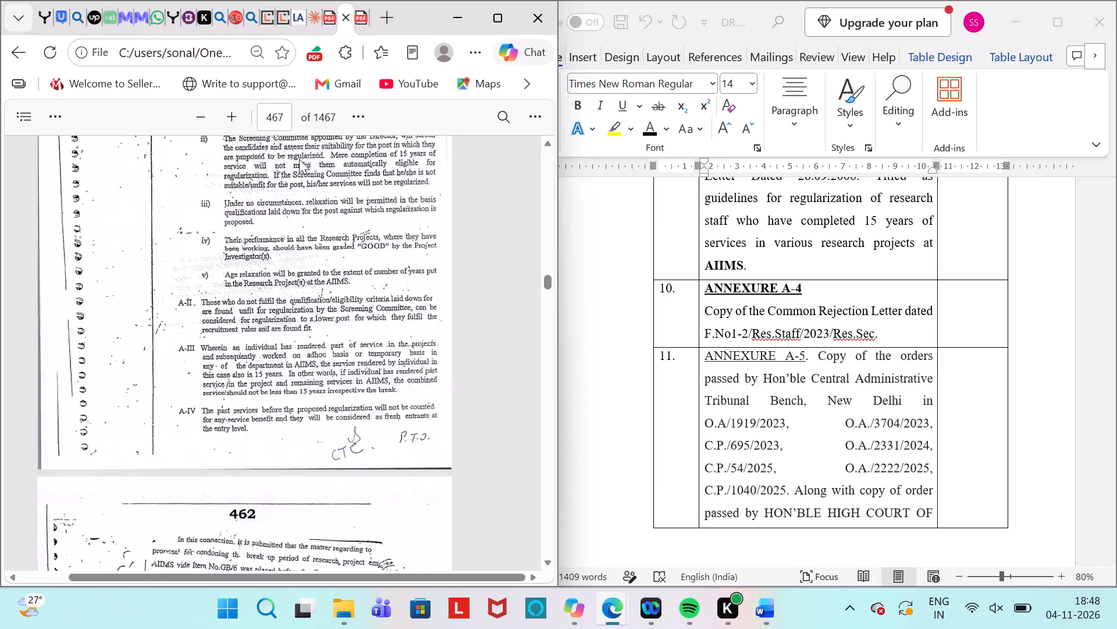
{"action": "scroll", "coordinate": [299, 159], "scroll_direction": "up", "scroll_amount": 1}
Look back through the representation pages that precede Annexure A-3 (COLLY) in the reference PDF, as far as the cited case law.
{"action": "scroll", "coordinate": [299, 159], "scroll_direction": "up", "scroll_amount": 3}
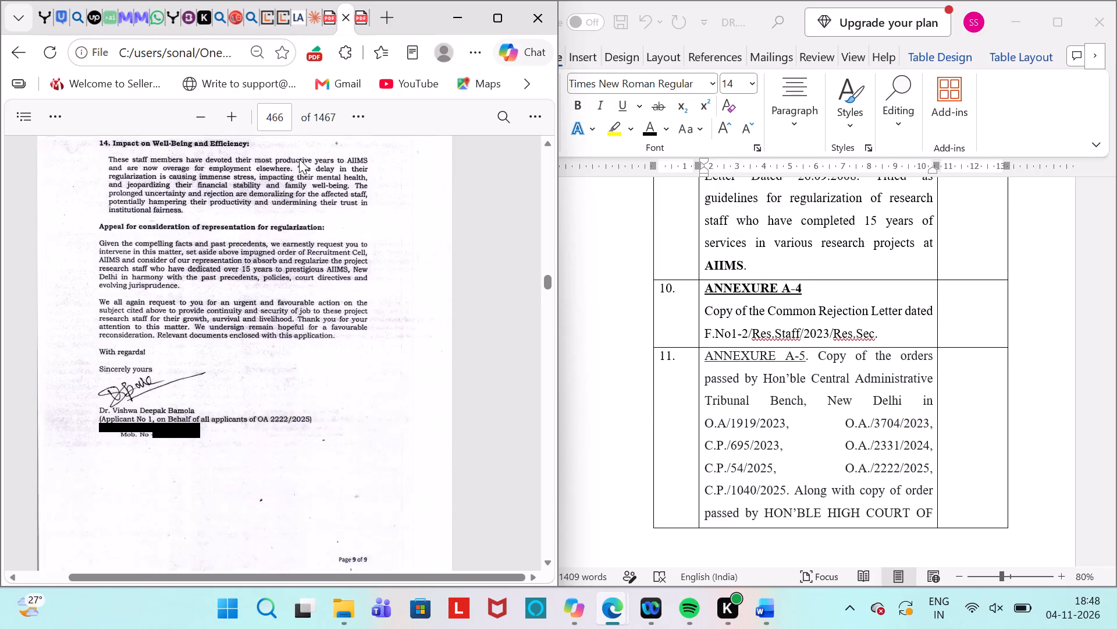
{"action": "scroll", "coordinate": [299, 159], "scroll_direction": "up", "scroll_amount": 3}
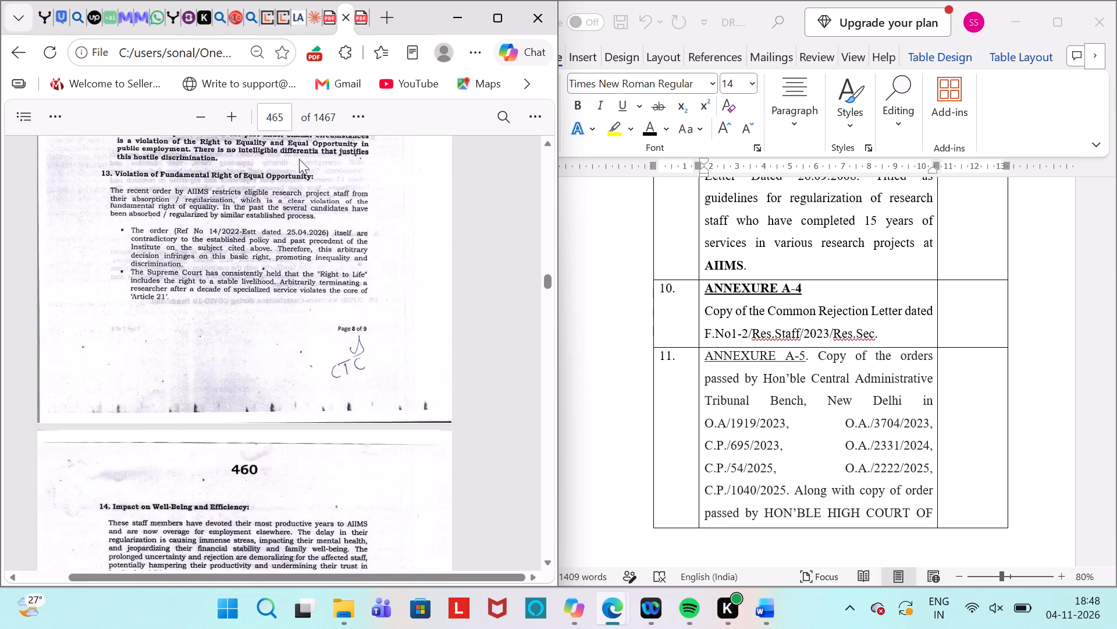
{"action": "scroll", "coordinate": [299, 159], "scroll_direction": "up", "scroll_amount": 4}
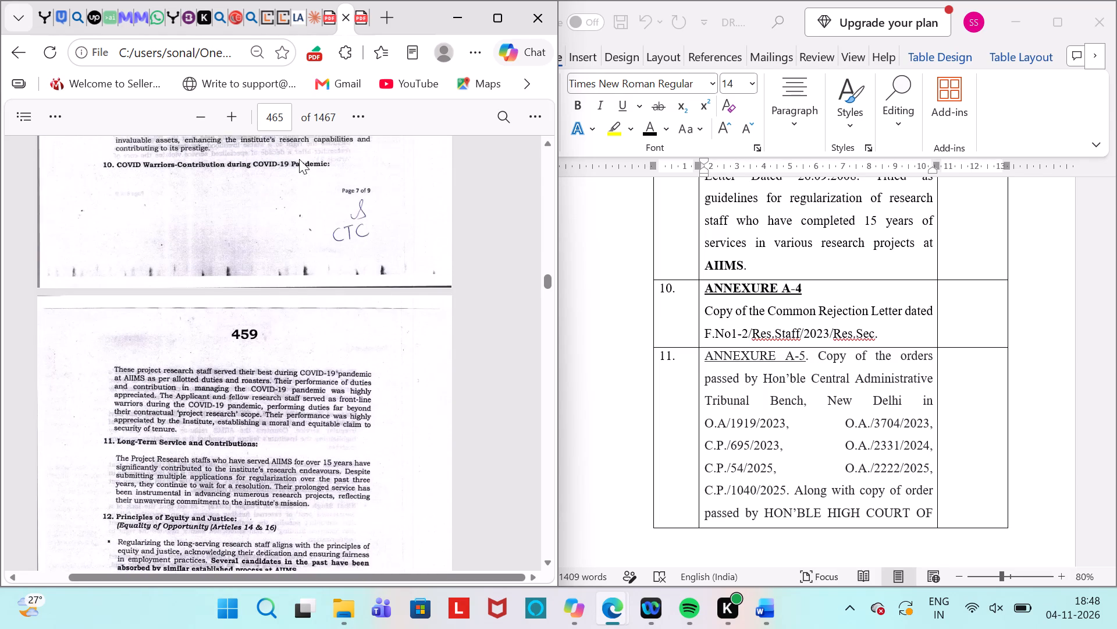
{"action": "scroll", "coordinate": [299, 159], "scroll_direction": "up", "scroll_amount": 4}
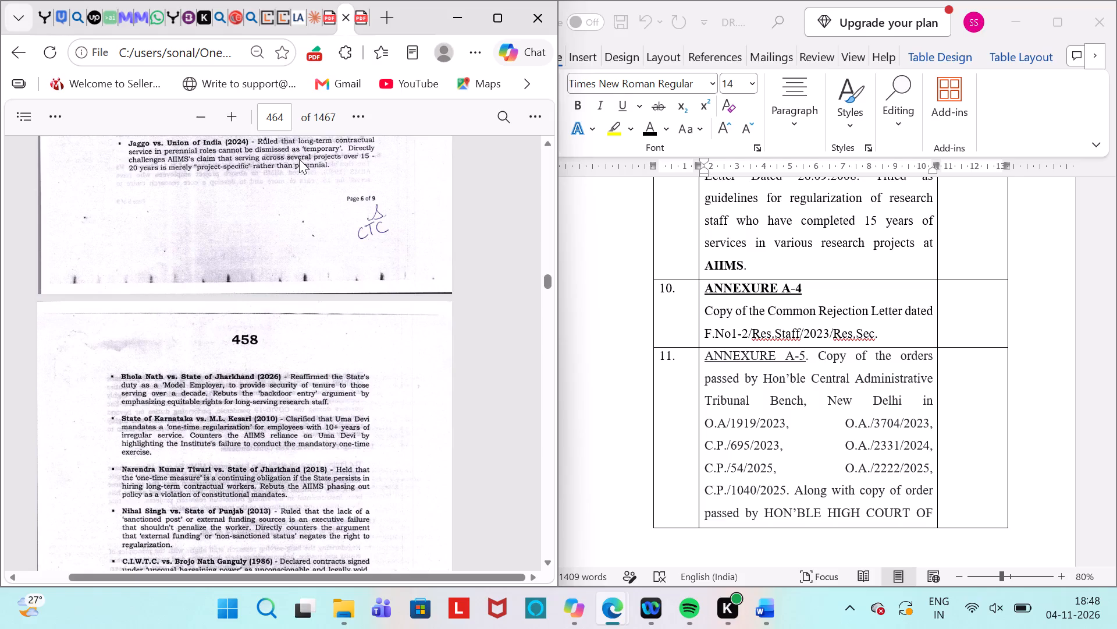
Go forward in the reference PDF through Annexures A-3 (COLLY) and A-4 to review the Lok Sabha questions in Annexure A-5 (COLLY).
{"action": "scroll", "coordinate": [299, 159], "scroll_direction": "down", "scroll_amount": 5}
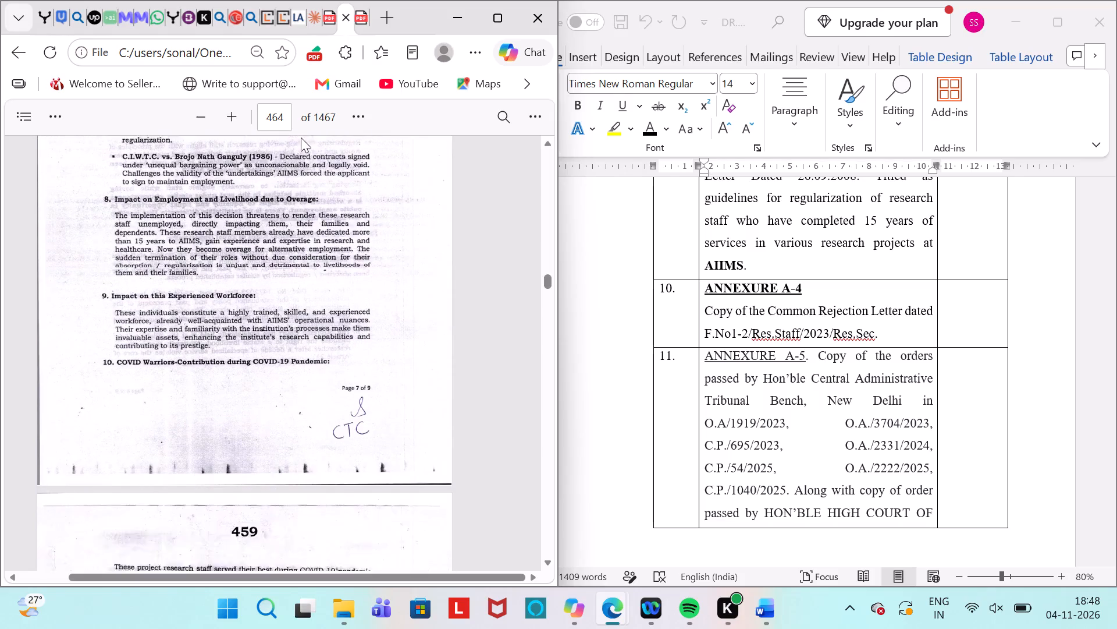
{"action": "scroll", "coordinate": [301, 137], "scroll_direction": "down", "scroll_amount": 4}
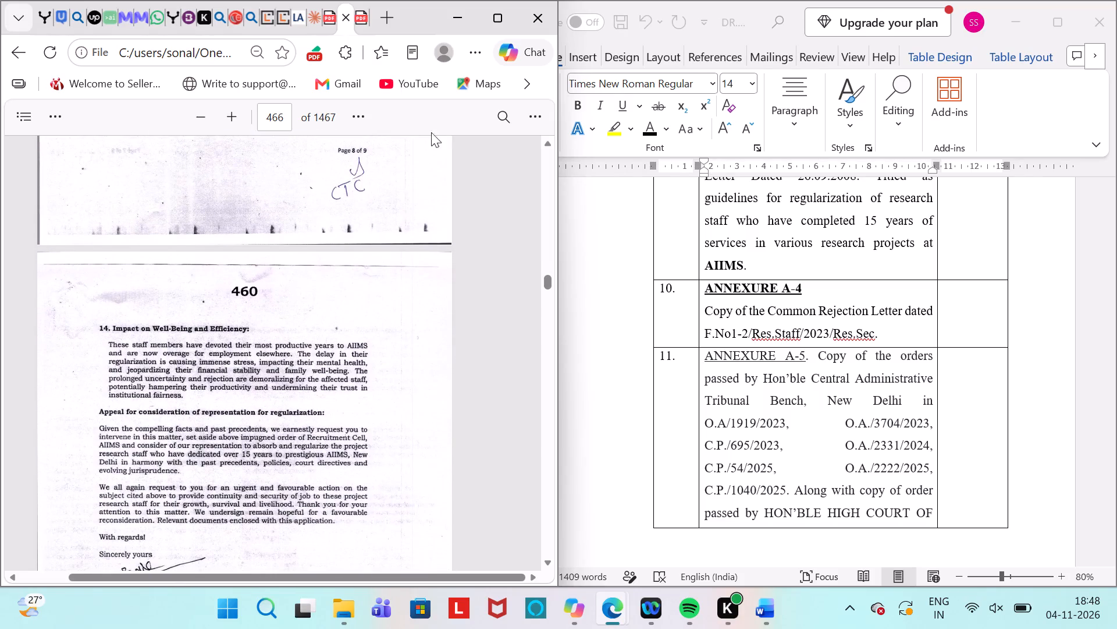
{"action": "scroll", "coordinate": [402, 207], "scroll_direction": "down", "scroll_amount": 7}
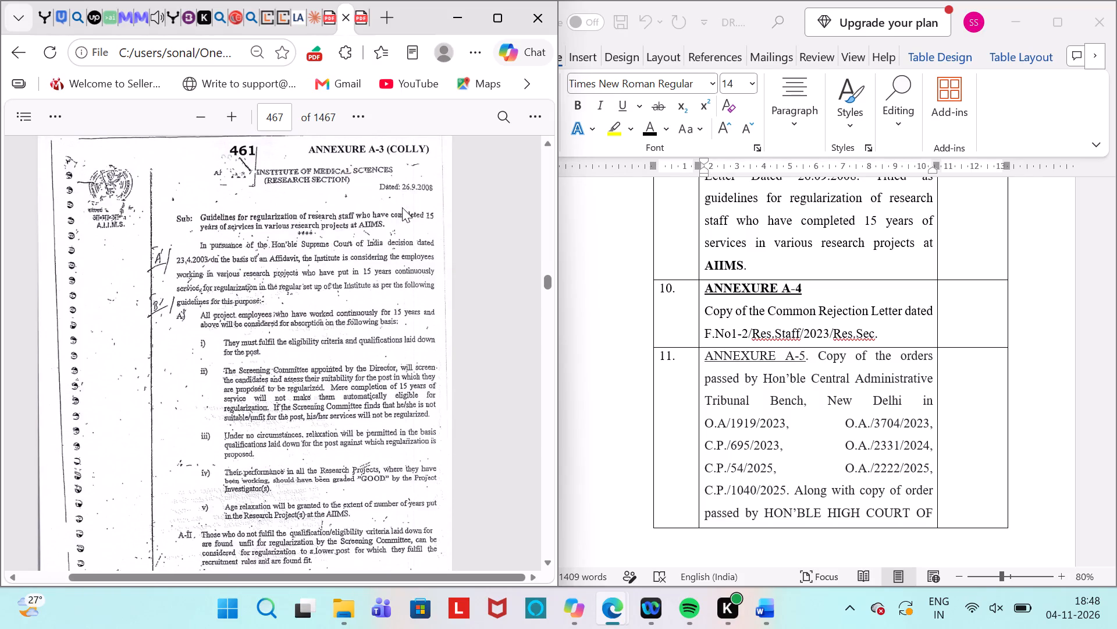
{"action": "scroll", "coordinate": [402, 207], "scroll_direction": "down", "scroll_amount": 10}
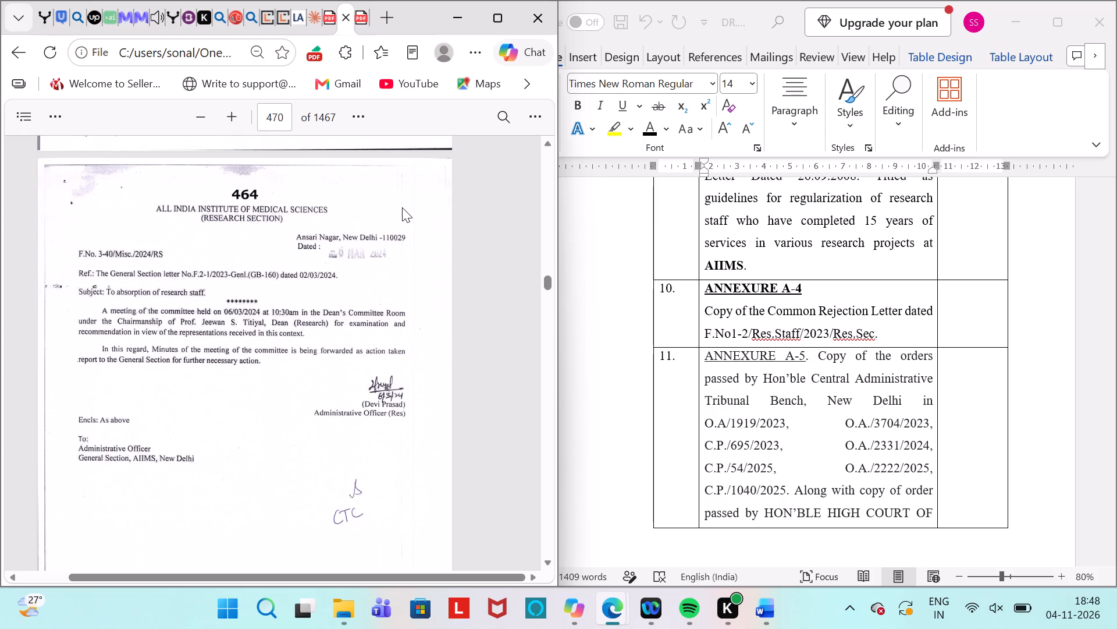
{"action": "scroll", "coordinate": [402, 207], "scroll_direction": "down", "scroll_amount": 7}
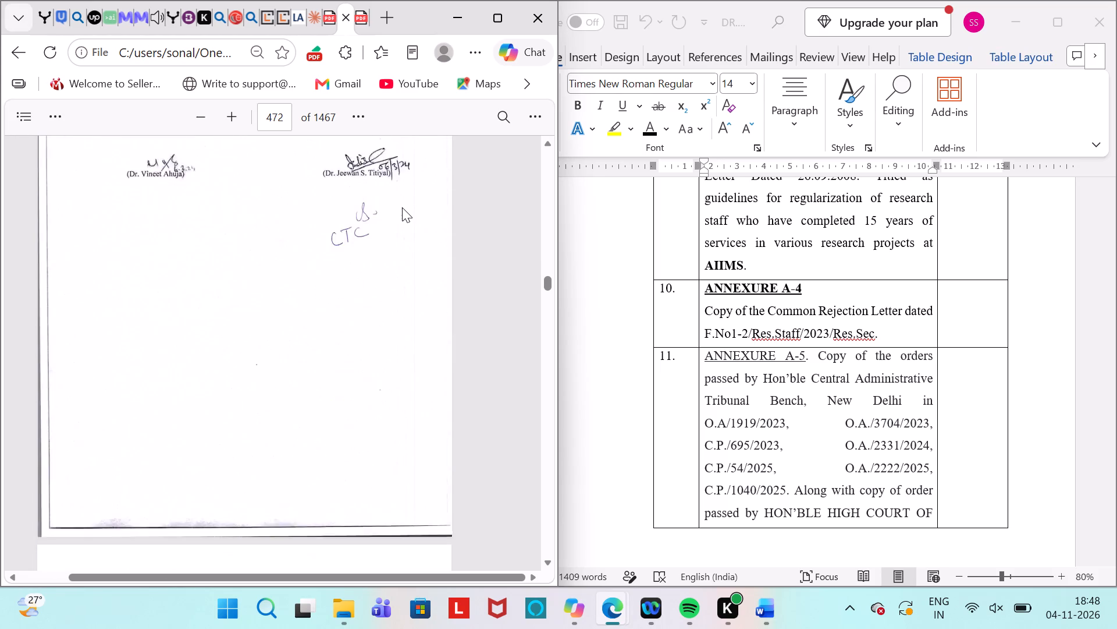
{"action": "scroll", "coordinate": [402, 207], "scroll_direction": "down", "scroll_amount": 4}
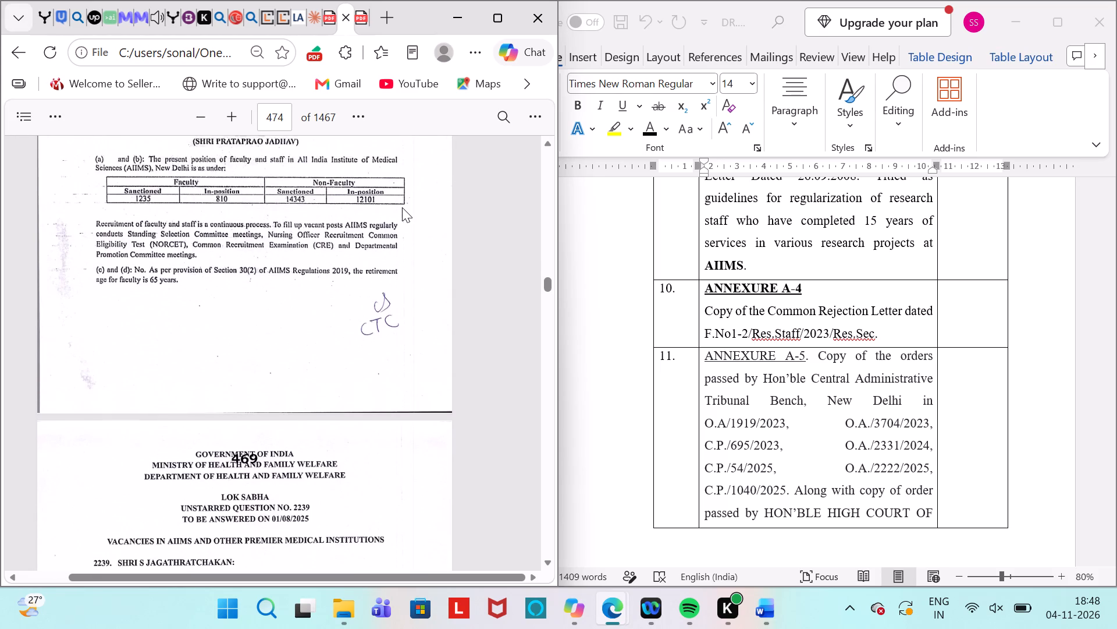
{"action": "scroll", "coordinate": [402, 207], "scroll_direction": "down", "scroll_amount": 2}
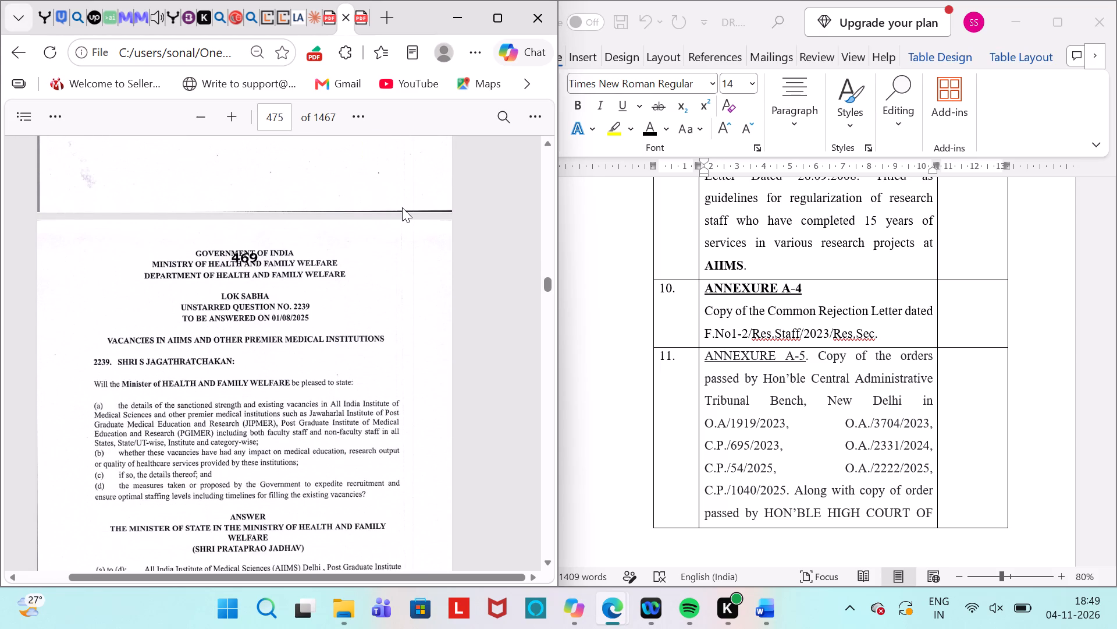
{"action": "scroll", "coordinate": [402, 169], "scroll_direction": "down", "scroll_amount": 1}
Recheck the first Lok Sabha question of Annexure A-5 (COLLY) and the Annexure A-4 memorandum before it in the reference PDF.
{"action": "scroll", "coordinate": [402, 169], "scroll_direction": "up", "scroll_amount": 2}
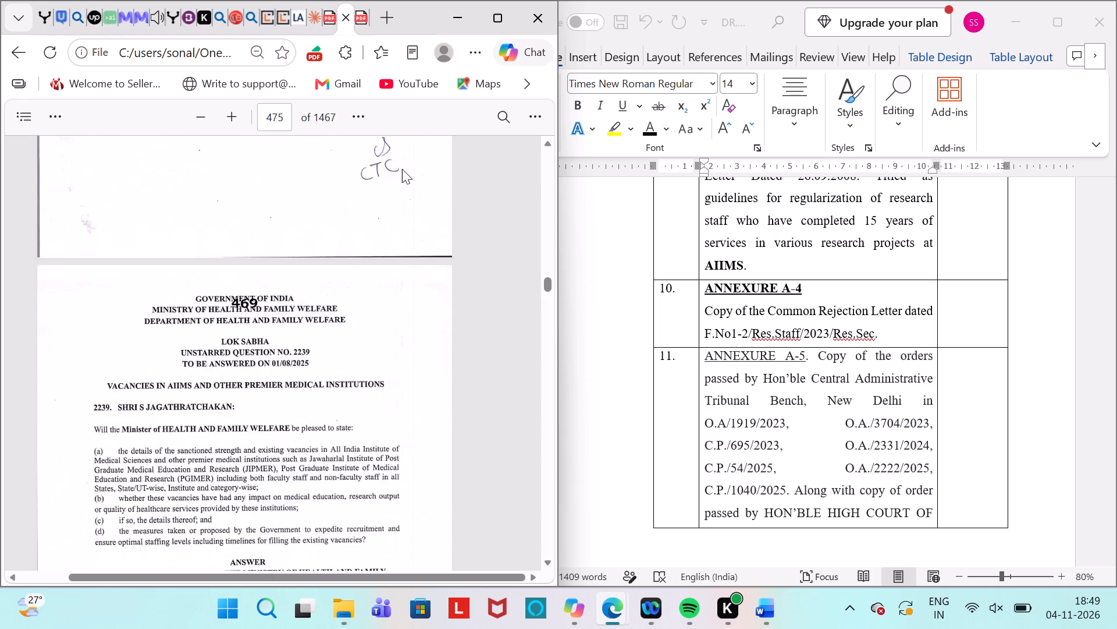
{"action": "scroll", "coordinate": [402, 169], "scroll_direction": "up", "scroll_amount": 4}
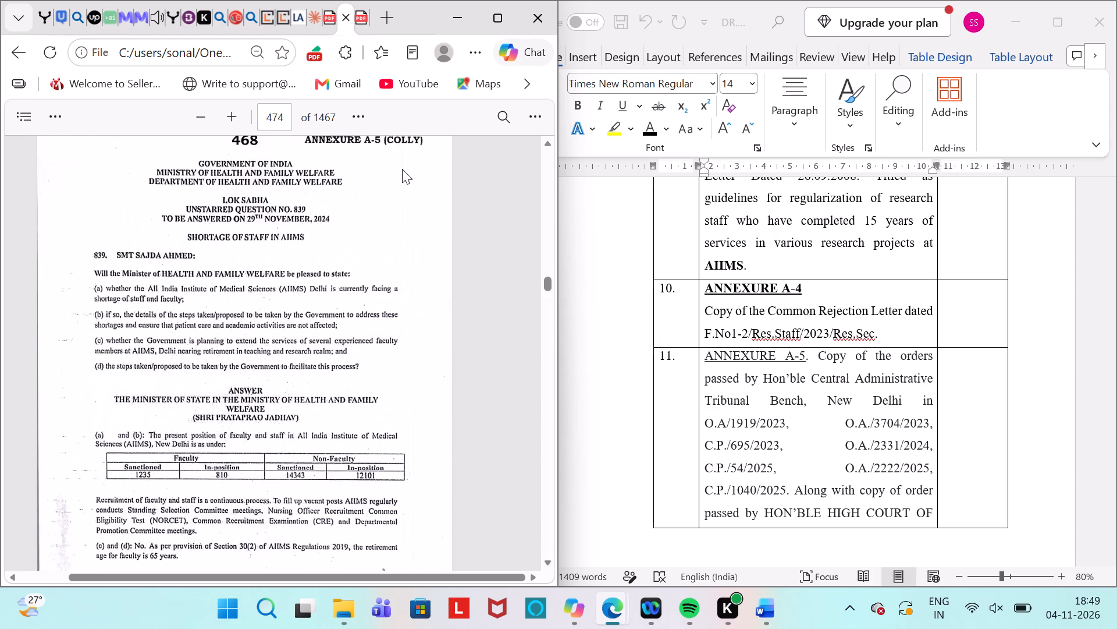
{"action": "scroll", "coordinate": [402, 169], "scroll_direction": "up", "scroll_amount": 4}
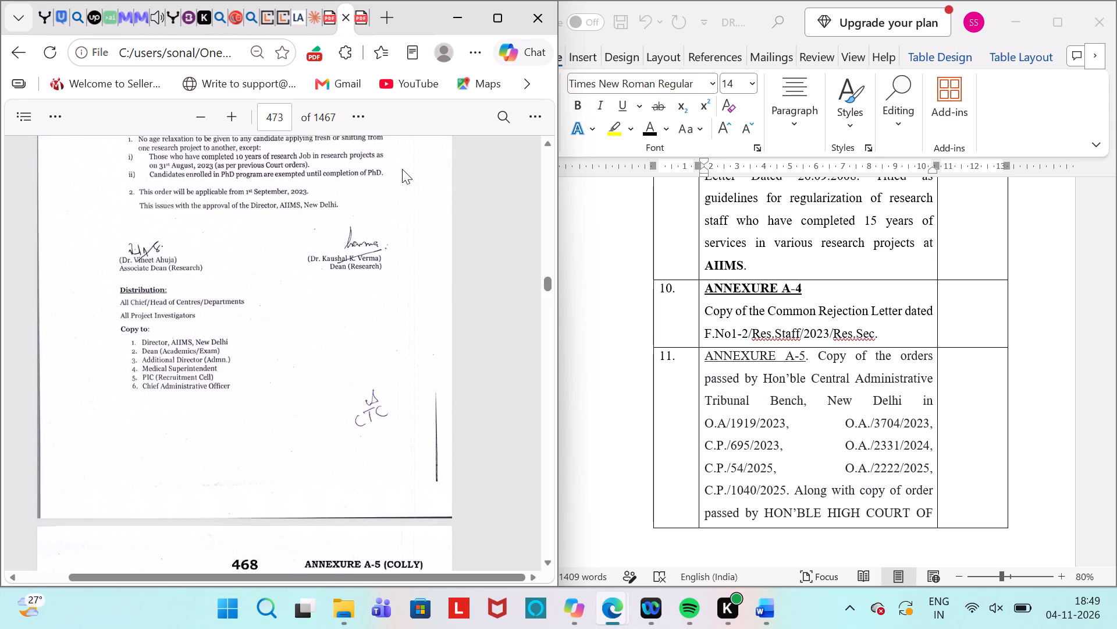
{"action": "scroll", "coordinate": [402, 169], "scroll_direction": "up", "scroll_amount": 1}
{"action": "scroll", "coordinate": [402, 169], "scroll_direction": "down", "scroll_amount": 3}
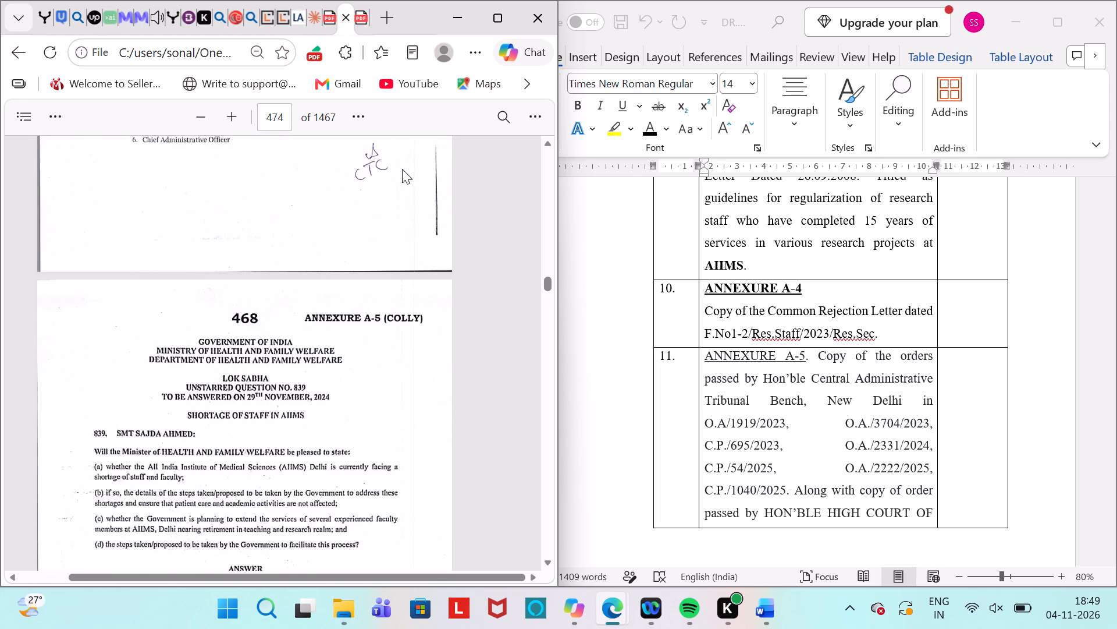
{"action": "scroll", "coordinate": [402, 169], "scroll_direction": "down", "scroll_amount": 1}
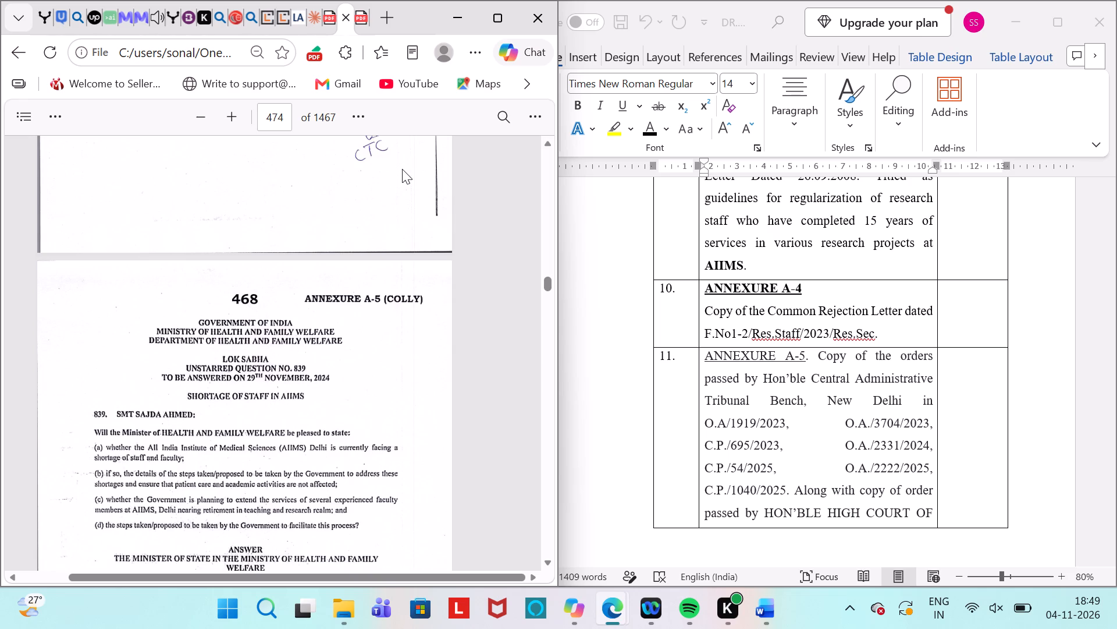
{"action": "scroll", "coordinate": [402, 169], "scroll_direction": "up", "scroll_amount": 2}
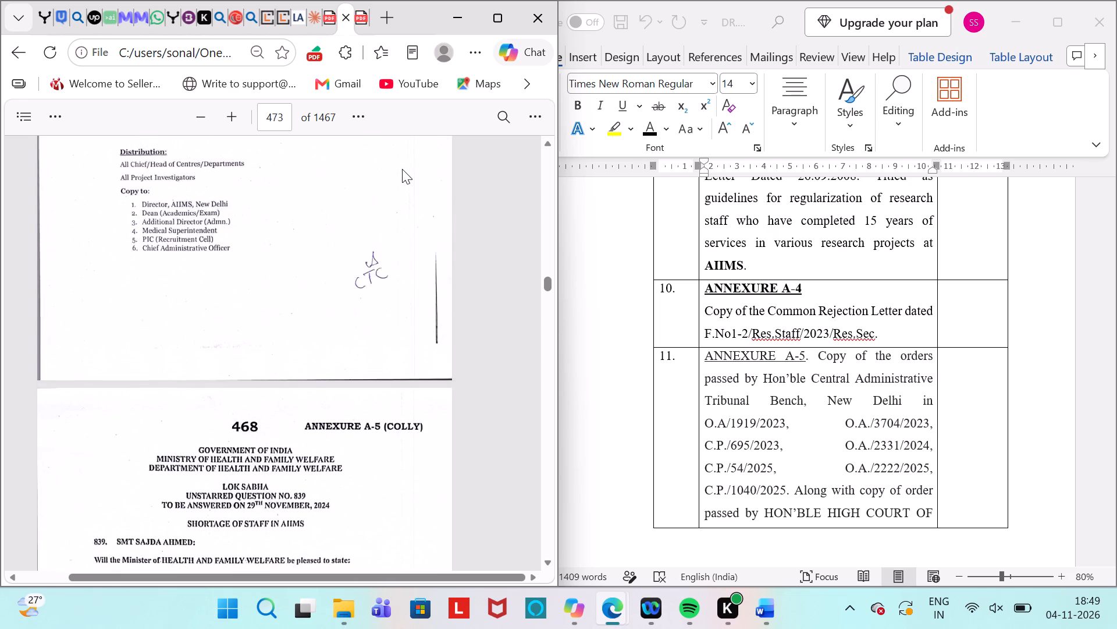
{"action": "scroll", "coordinate": [402, 169], "scroll_direction": "up", "scroll_amount": 2}
{"action": "scroll", "coordinate": [402, 169], "scroll_direction": "down", "scroll_amount": 1}
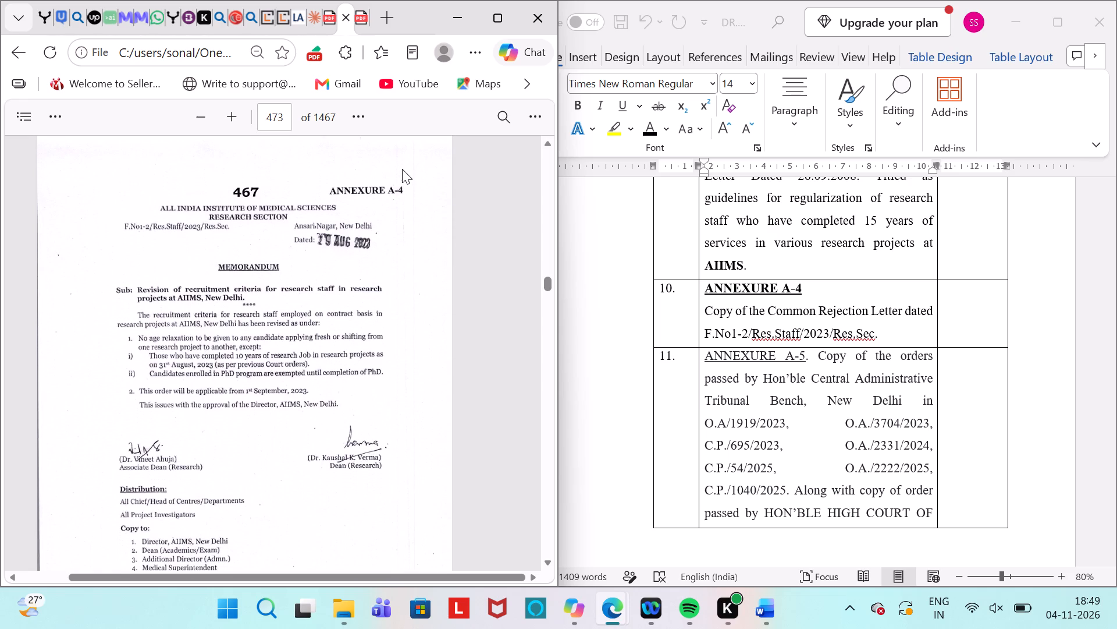
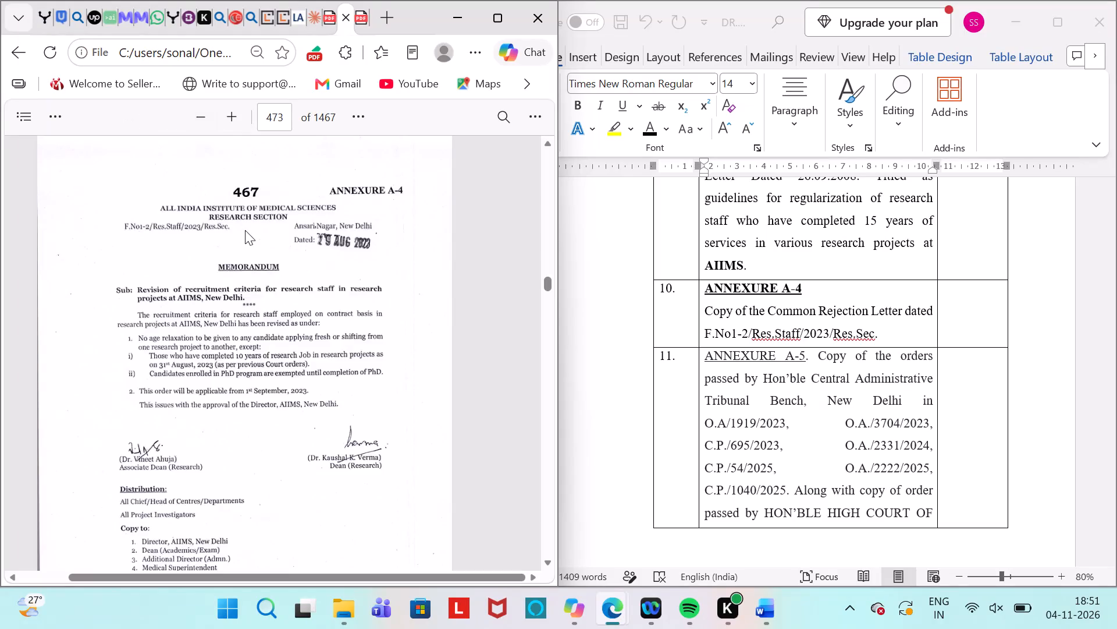
Look back from Annexure A-4 to the first Annexure A-3 (COLLY) page in the reference PDF, and compare it with entry 9 of the Word index.
{"action": "scroll", "coordinate": [245, 230], "scroll_direction": "up", "scroll_amount": 9}
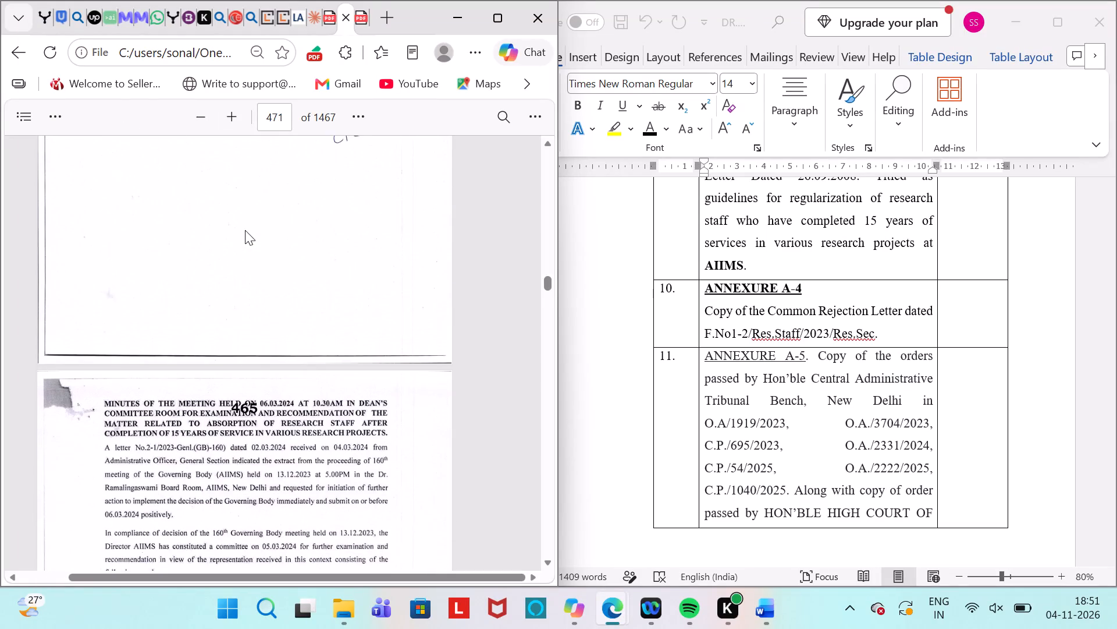
{"action": "scroll", "coordinate": [245, 230], "scroll_direction": "up", "scroll_amount": 7}
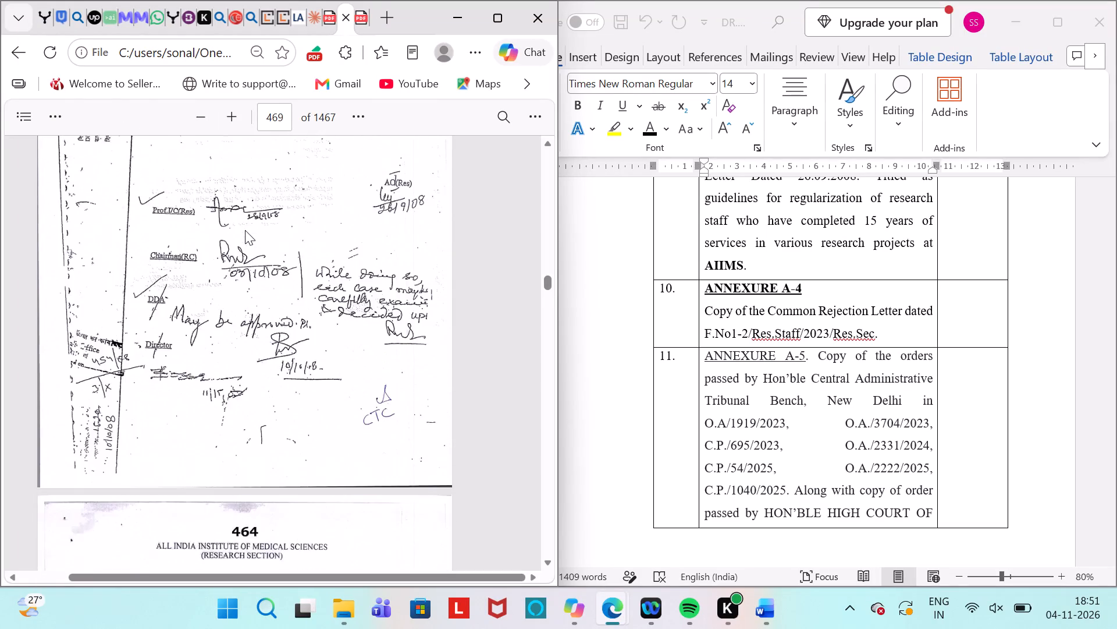
{"action": "scroll", "coordinate": [245, 230], "scroll_direction": "up", "scroll_amount": 8}
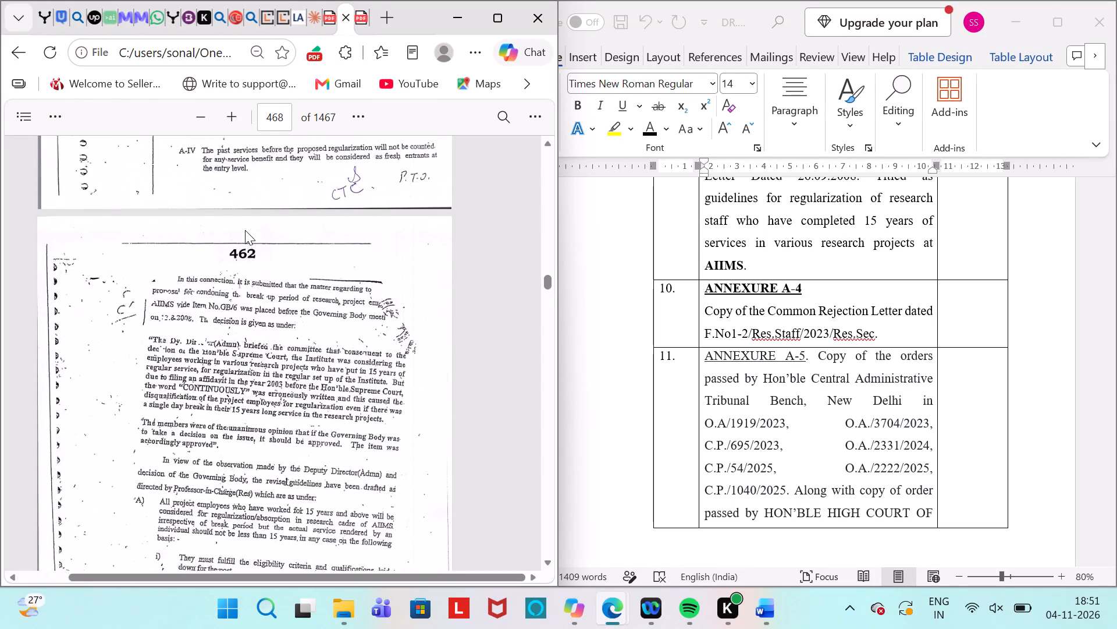
{"action": "scroll", "coordinate": [245, 230], "scroll_direction": "up", "scroll_amount": 5}
{"action": "scroll", "coordinate": [245, 230], "scroll_direction": "down", "scroll_amount": 1}
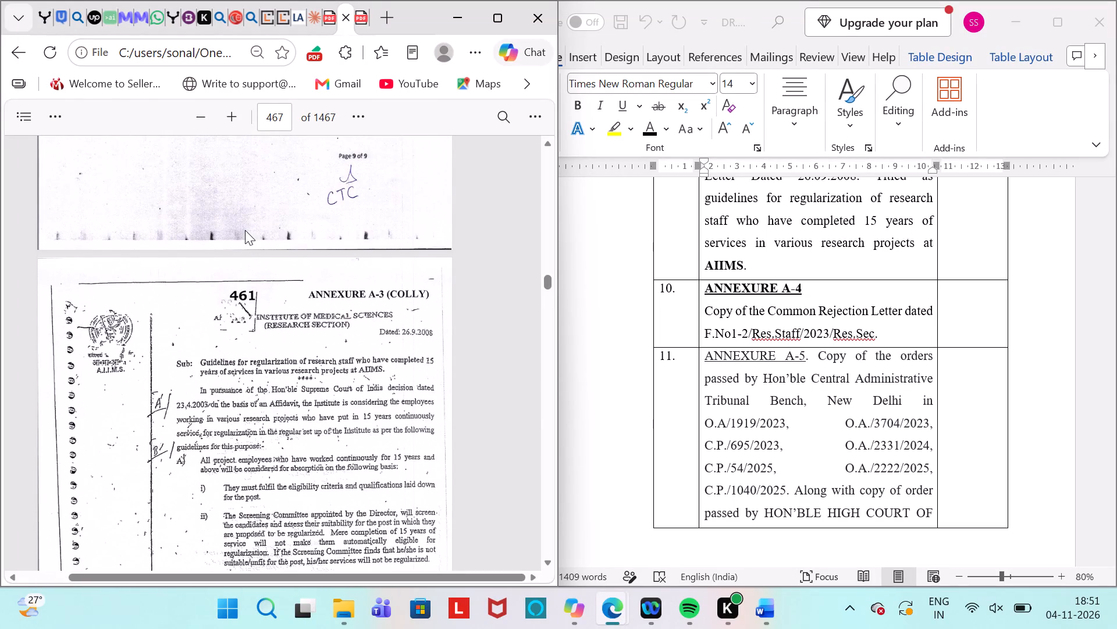
{"action": "scroll", "coordinate": [245, 230], "scroll_direction": "down", "scroll_amount": 1}
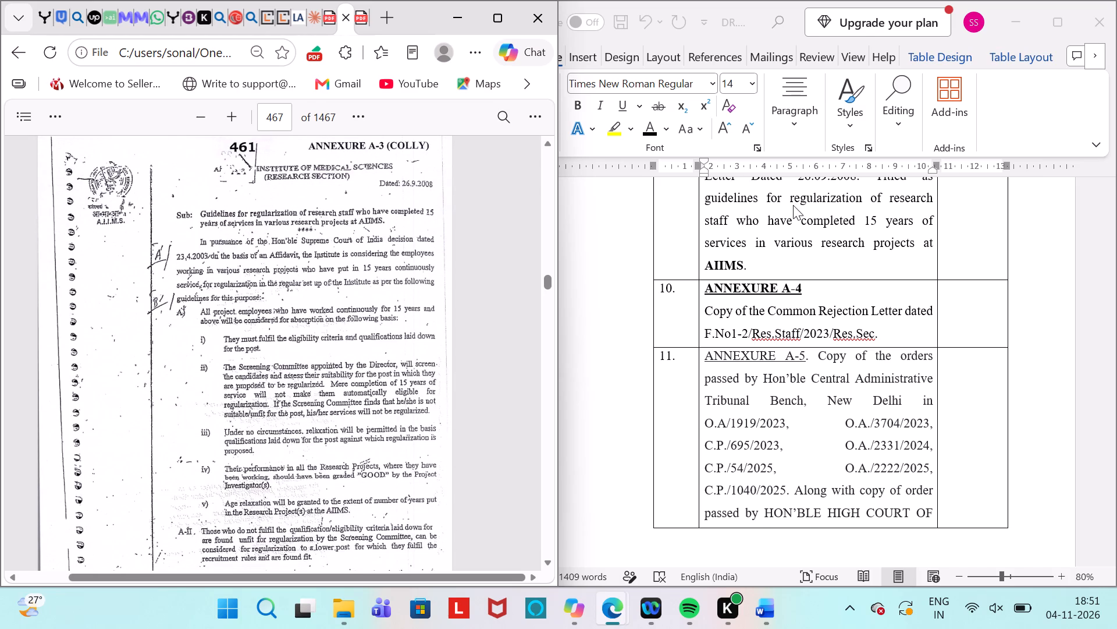
{"action": "scroll", "coordinate": [793, 205], "scroll_direction": "up", "scroll_amount": 2}
{"action": "scroll", "coordinate": [793, 205], "scroll_direction": "down", "scroll_amount": 2}
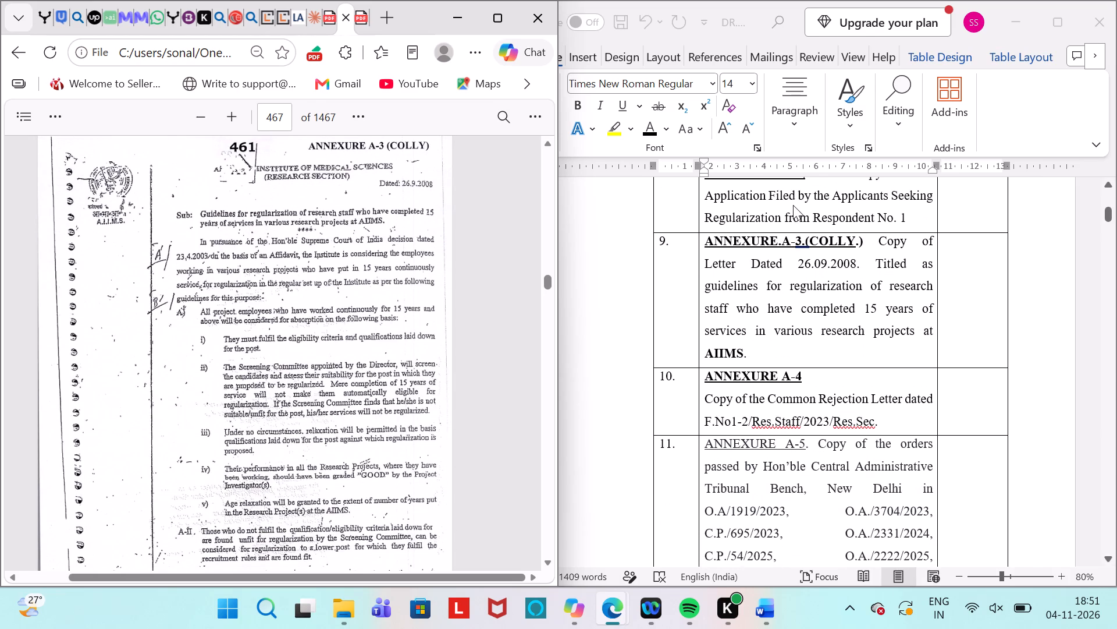
{"action": "scroll", "coordinate": [793, 205], "scroll_direction": "down", "scroll_amount": 1}
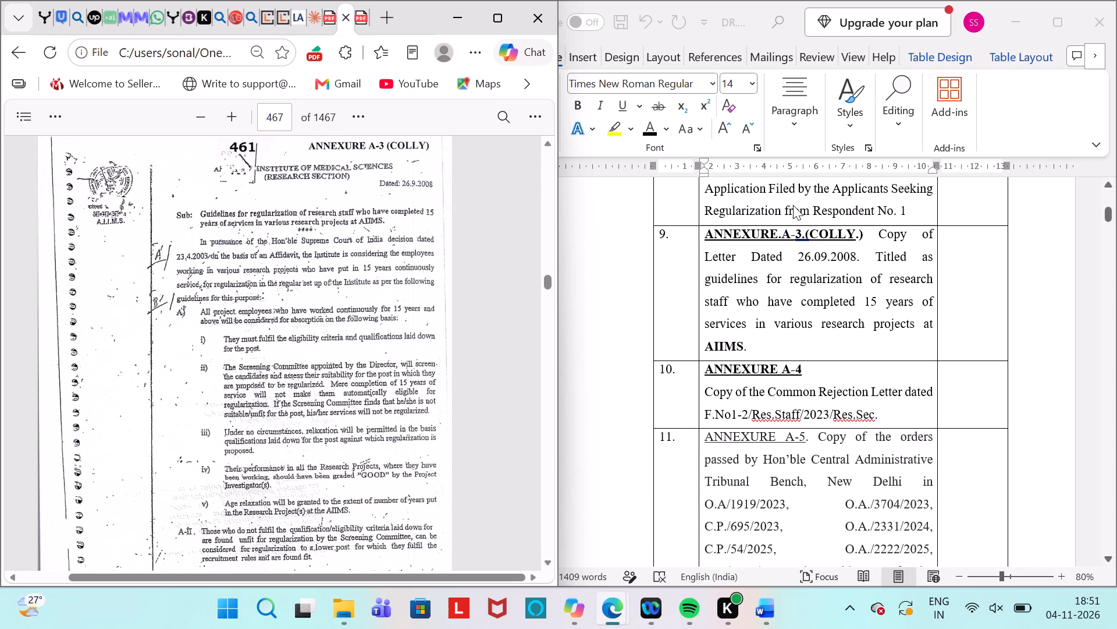
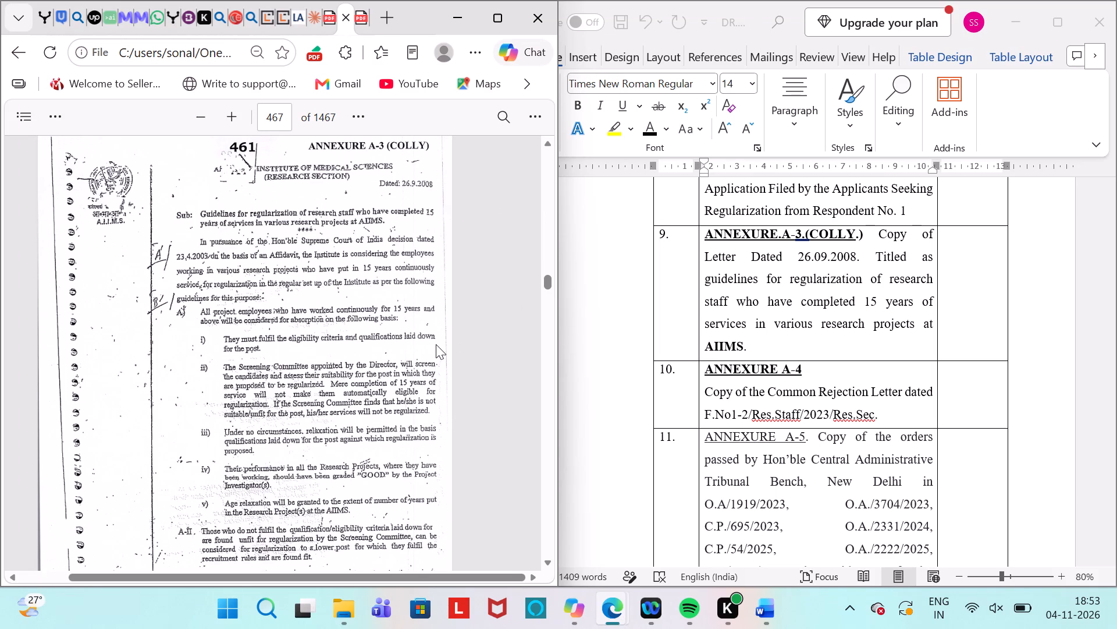
Review entries 10 and 11 of the Word index and read the Annexure A-3 (COLLY) guidelines letter in the reference PDF.
{"action": "scroll", "coordinate": [738, 395], "scroll_direction": "down", "scroll_amount": 1}
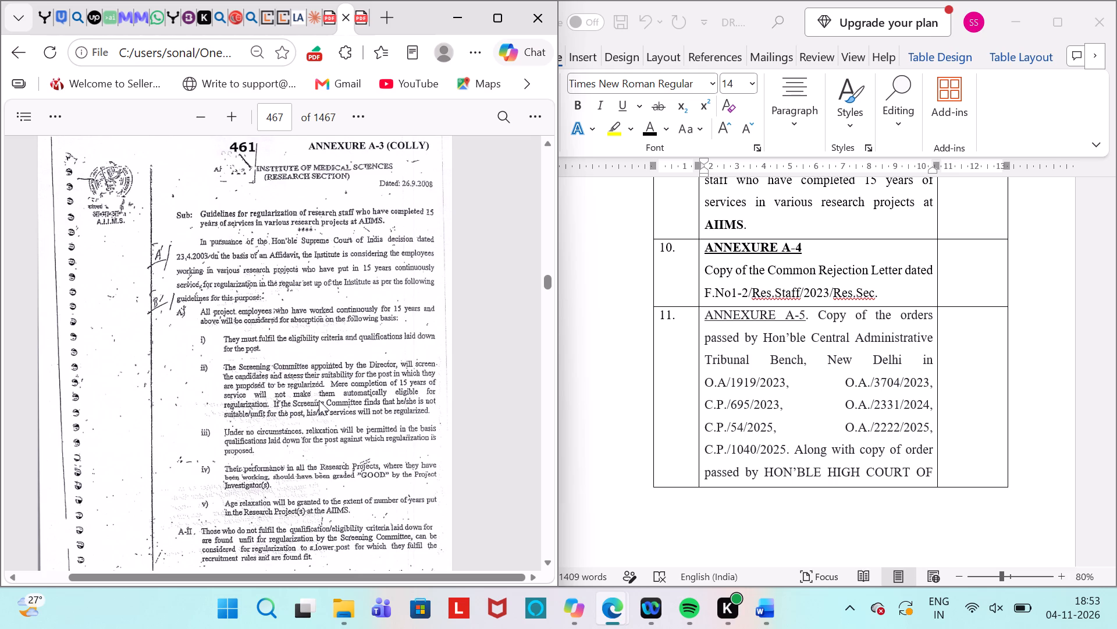
{"action": "scroll", "coordinate": [319, 400], "scroll_direction": "down", "scroll_amount": 5}
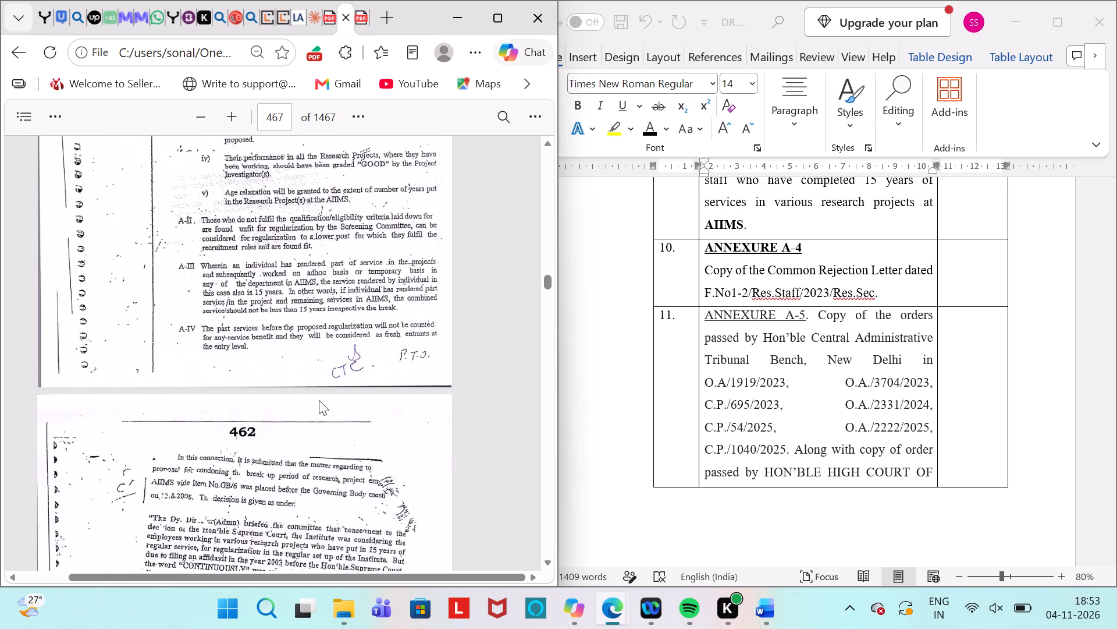
{"action": "scroll", "coordinate": [319, 400], "scroll_direction": "right", "scroll_amount": 2}
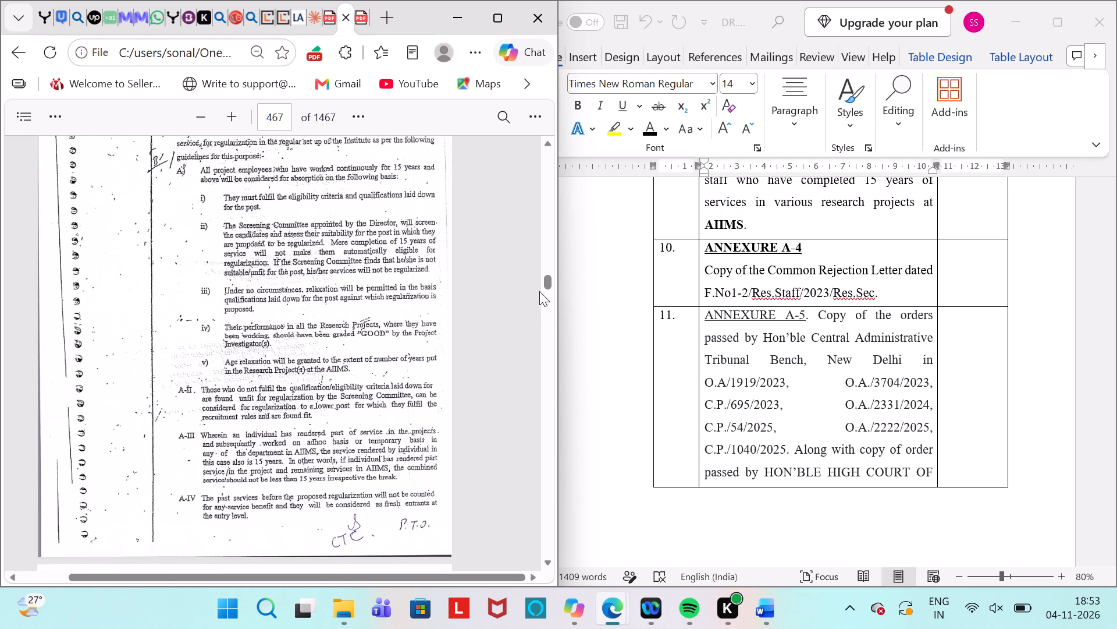
Return to the index at the front of the reference PDF and examine its annexure entries from A-1 (COLLY) through A-6.
{"action": "left_click_drag", "start_coordinate": [551, 281], "coordinate": [542, 160]}
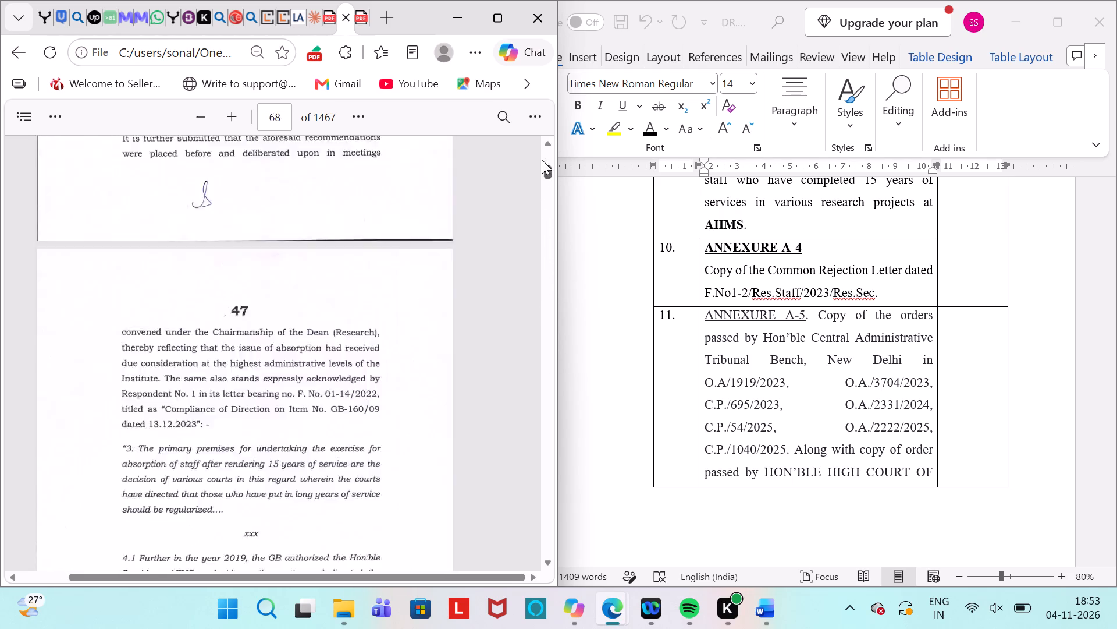
{"action": "left_click_drag", "start_coordinate": [542, 160], "coordinate": [545, 137]}
{"action": "scroll", "coordinate": [414, 269], "scroll_direction": "down", "scroll_amount": 6}
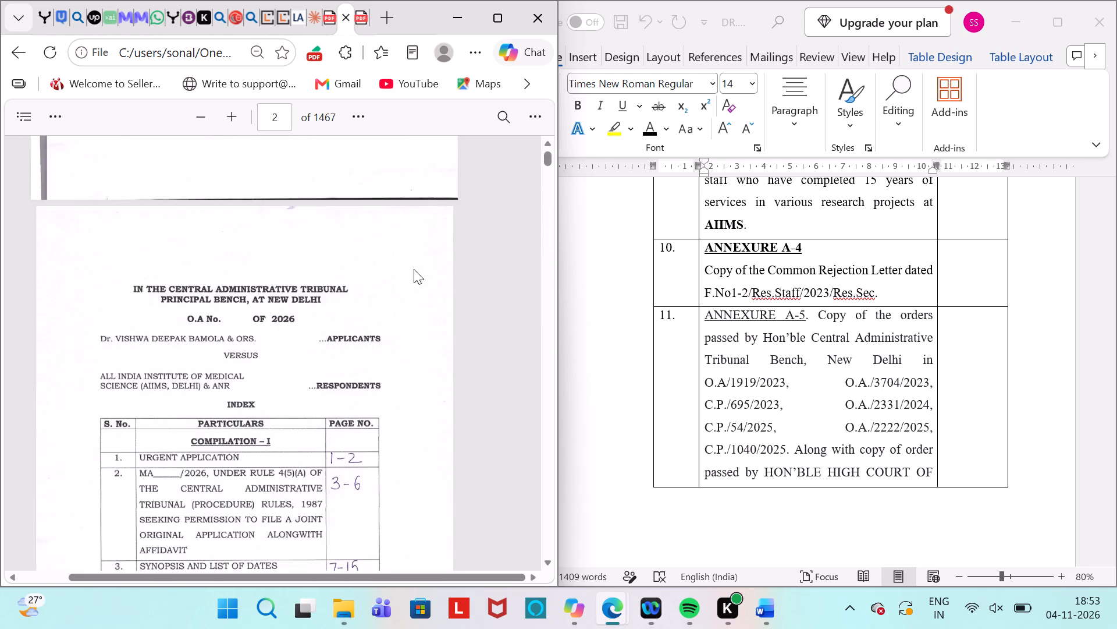
{"action": "scroll", "coordinate": [414, 269], "scroll_direction": "down", "scroll_amount": 4}
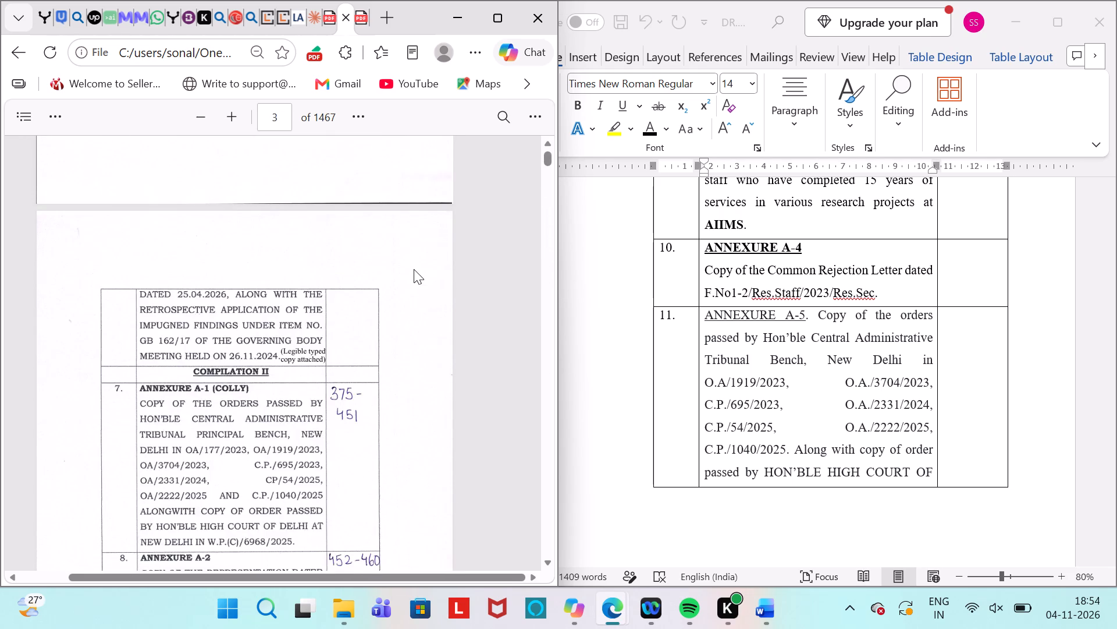
{"action": "scroll", "coordinate": [414, 269], "scroll_direction": "down", "scroll_amount": 4}
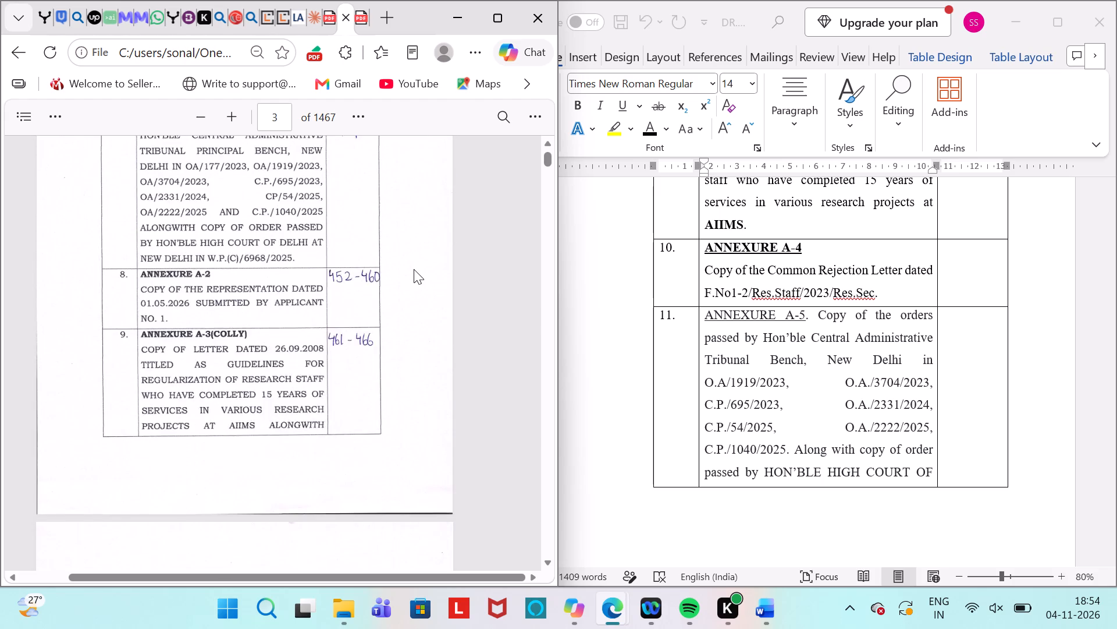
{"action": "scroll", "coordinate": [414, 269], "scroll_direction": "down", "scroll_amount": 3}
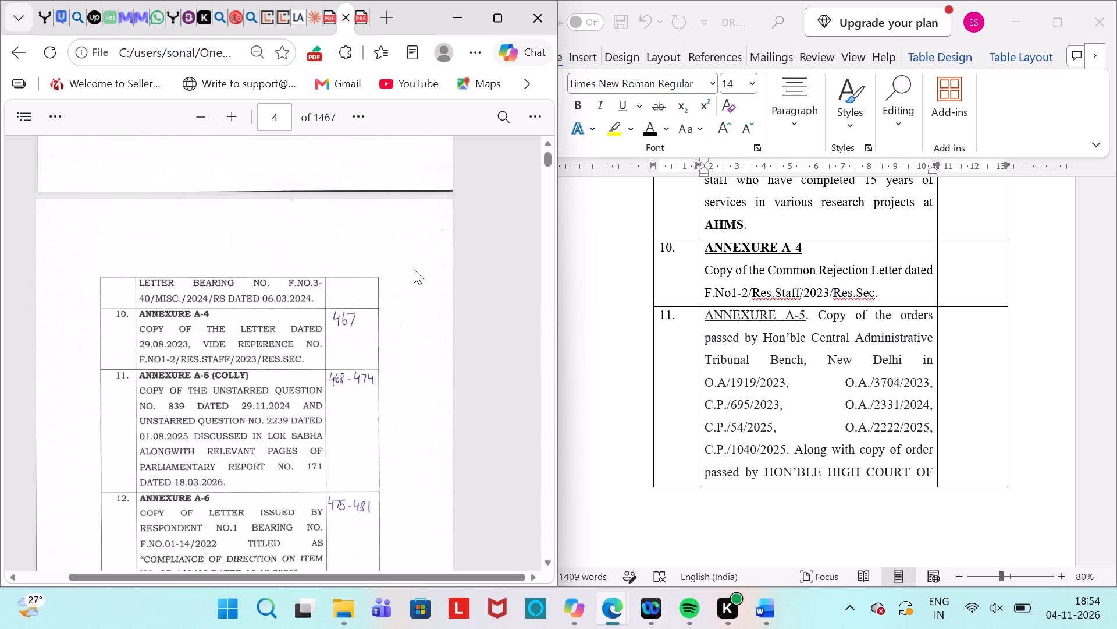
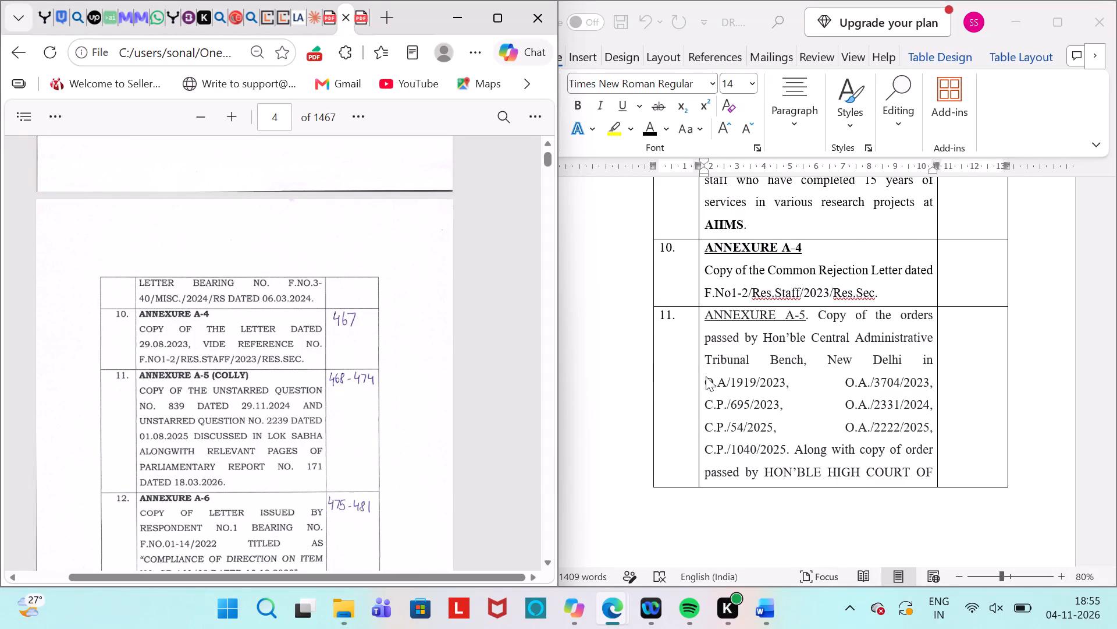
Review the Word index's annexure entries from A-5 through A-14, and return to the start of Compilation II.
{"action": "scroll", "coordinate": [706, 376], "scroll_direction": "down", "scroll_amount": 4}
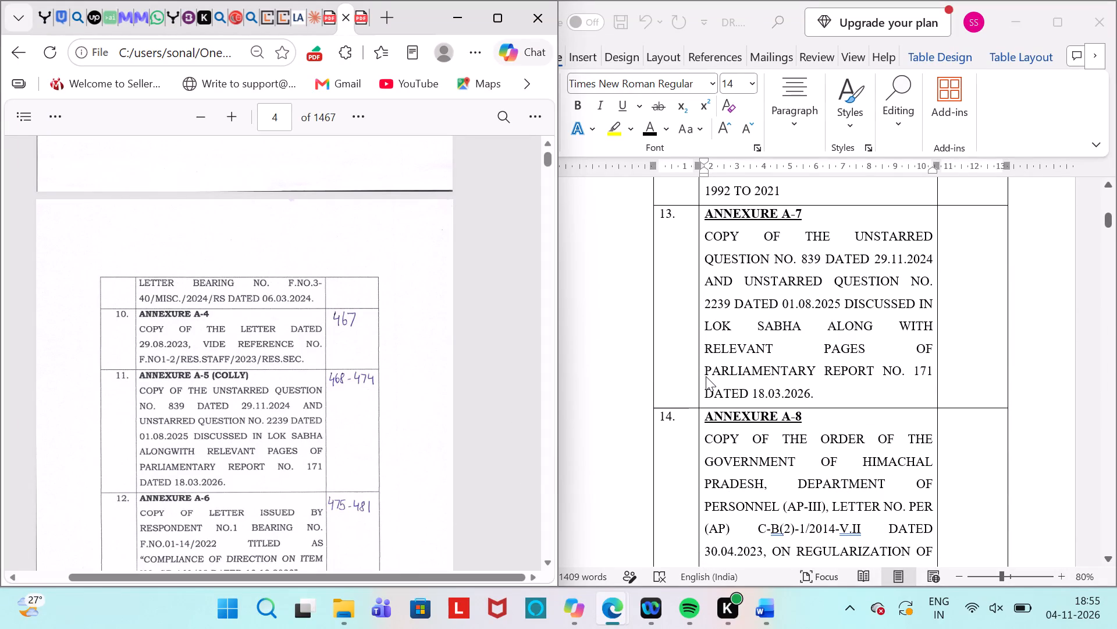
{"action": "scroll", "coordinate": [706, 376], "scroll_direction": "down", "scroll_amount": 4}
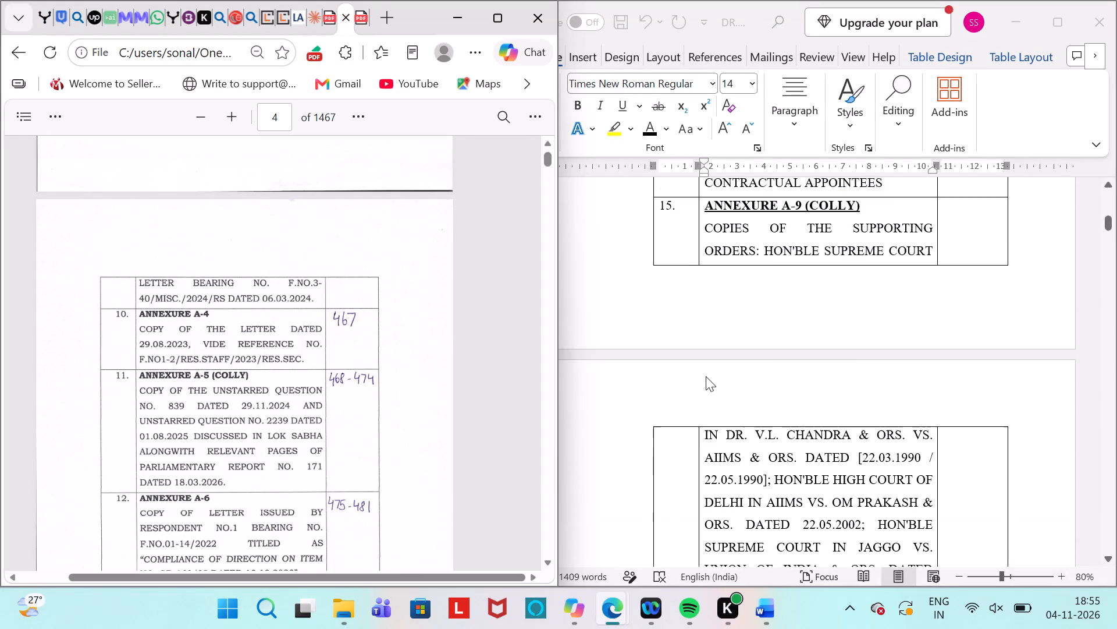
{"action": "scroll", "coordinate": [706, 376], "scroll_direction": "down", "scroll_amount": 5}
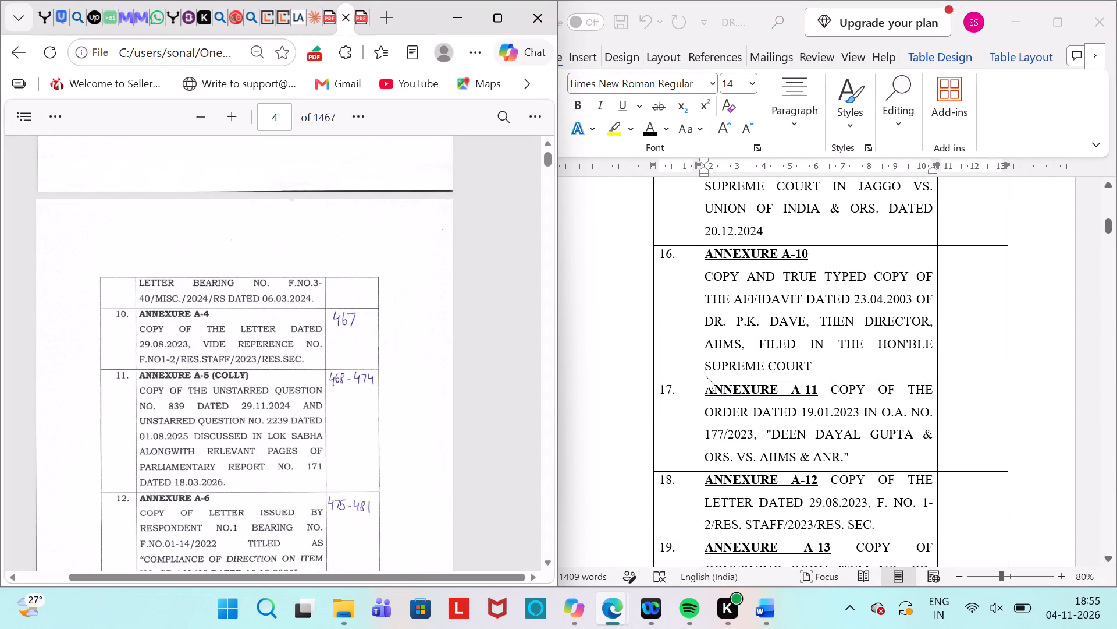
{"action": "scroll", "coordinate": [706, 376], "scroll_direction": "down", "scroll_amount": 1}
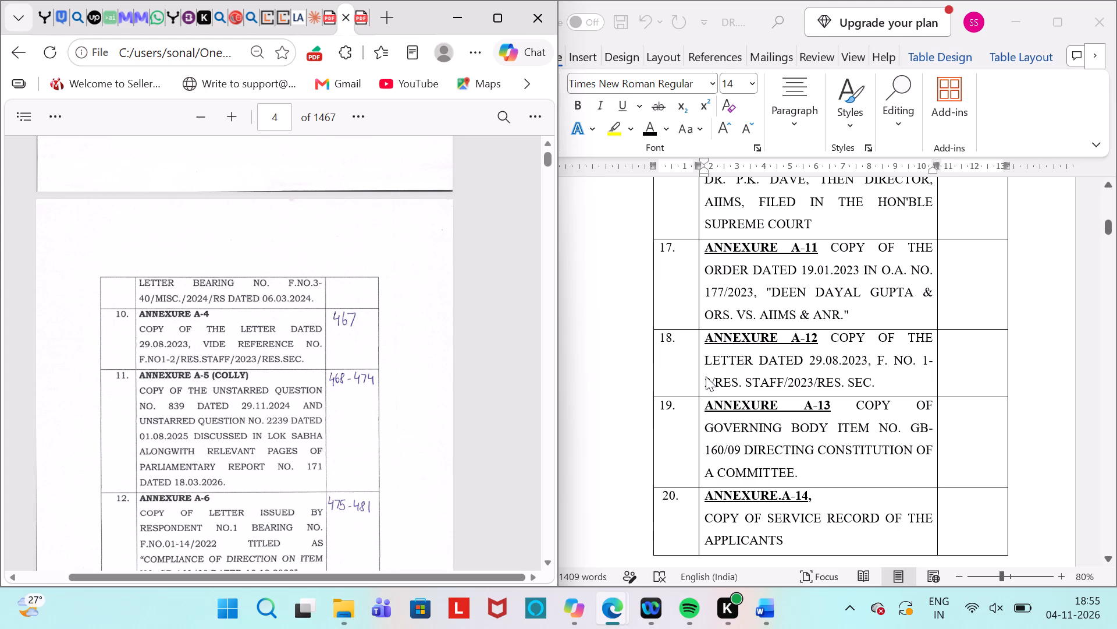
{"action": "scroll", "coordinate": [706, 376], "scroll_direction": "down", "scroll_amount": 1}
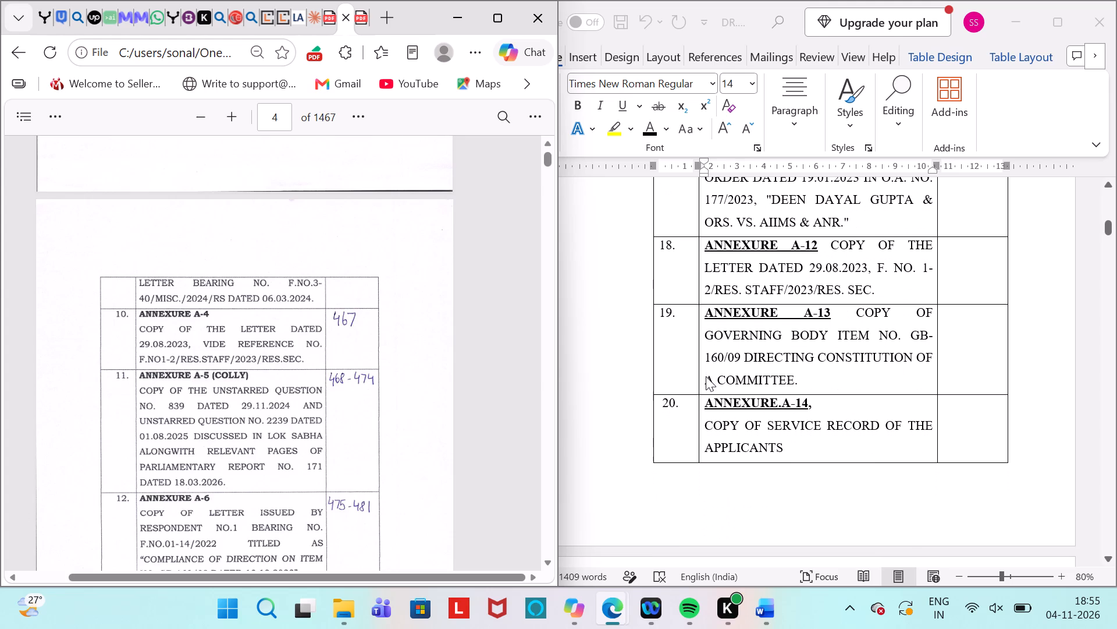
{"action": "scroll", "coordinate": [706, 376], "scroll_direction": "down", "scroll_amount": 2}
{"action": "scroll", "coordinate": [706, 376], "scroll_direction": "up", "scroll_amount": 2}
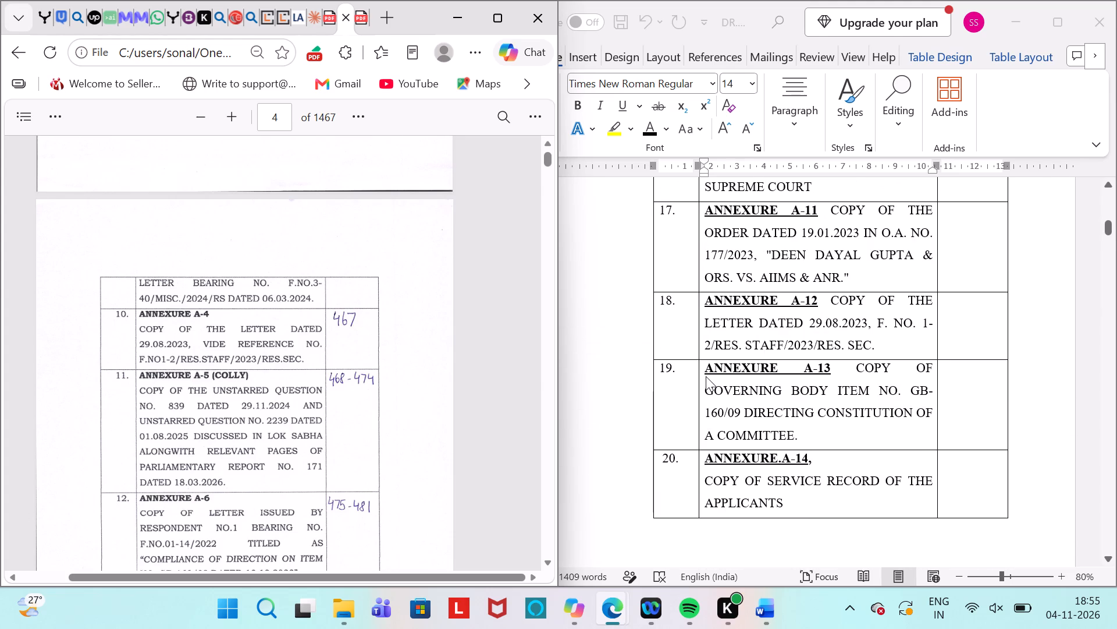
{"action": "scroll", "coordinate": [706, 376], "scroll_direction": "up", "scroll_amount": 2}
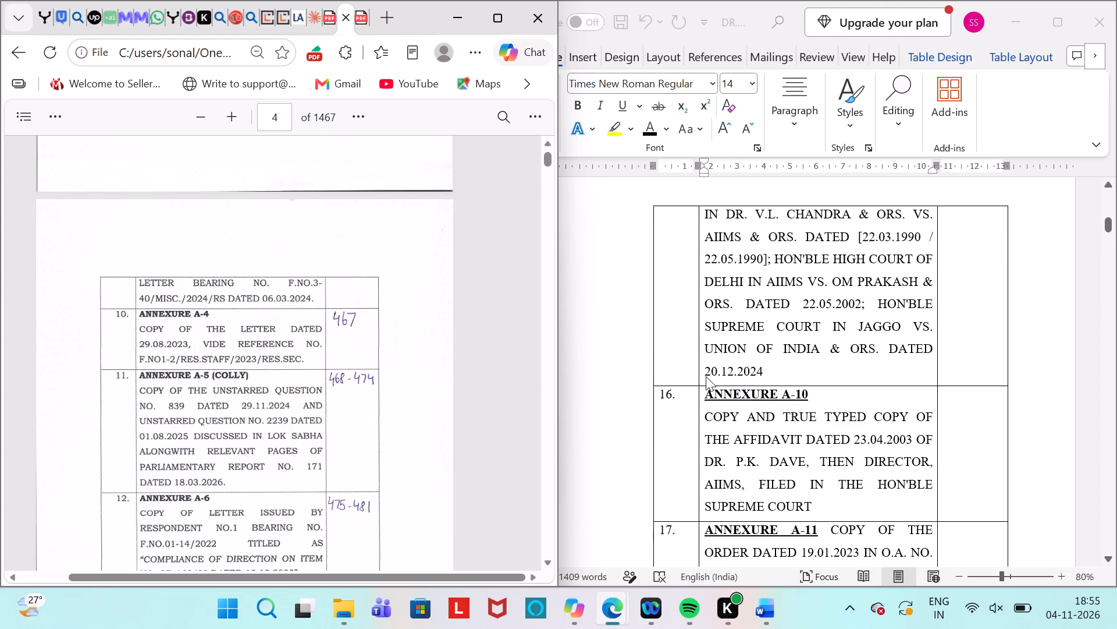
{"action": "scroll", "coordinate": [706, 376], "scroll_direction": "up", "scroll_amount": 6}
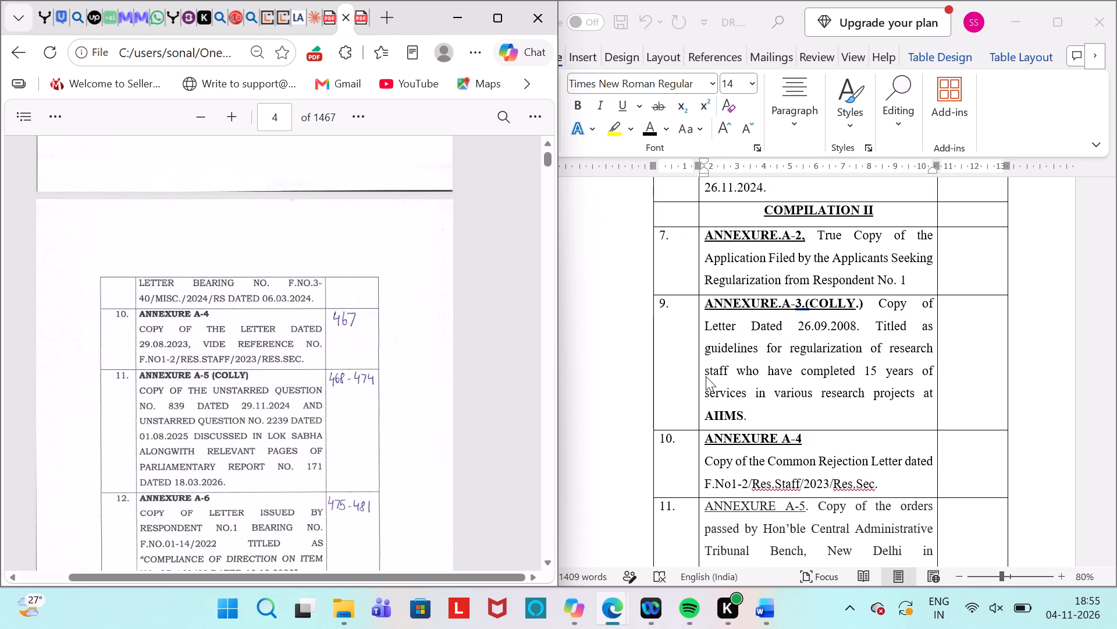
Compare Word index entries 7 to 11 with the reference PDF index around Annexure A (COLLY) and the start of Compilation II.
{"action": "scroll", "coordinate": [706, 376], "scroll_direction": "down", "scroll_amount": 1}
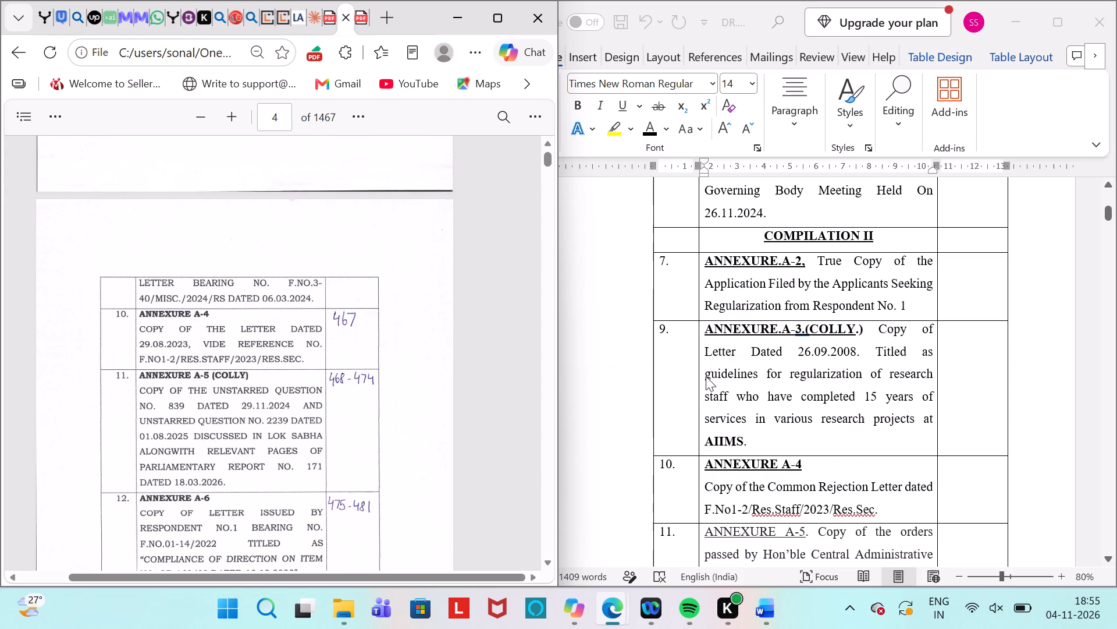
{"action": "scroll", "coordinate": [706, 376], "scroll_direction": "down", "scroll_amount": 1}
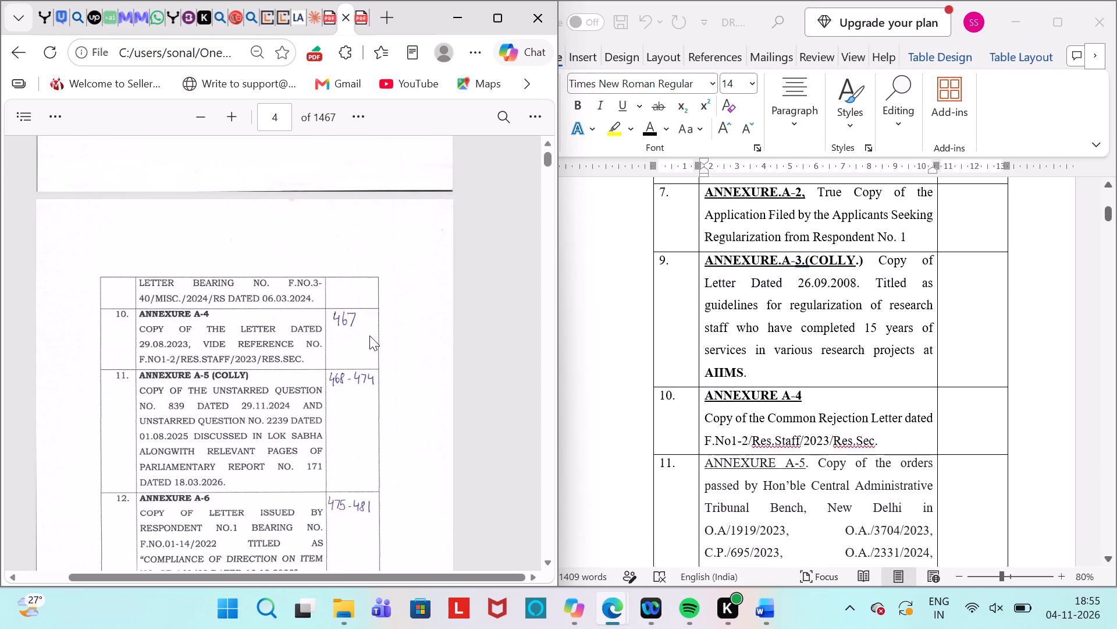
{"action": "scroll", "coordinate": [727, 316], "scroll_direction": "down", "scroll_amount": 2}
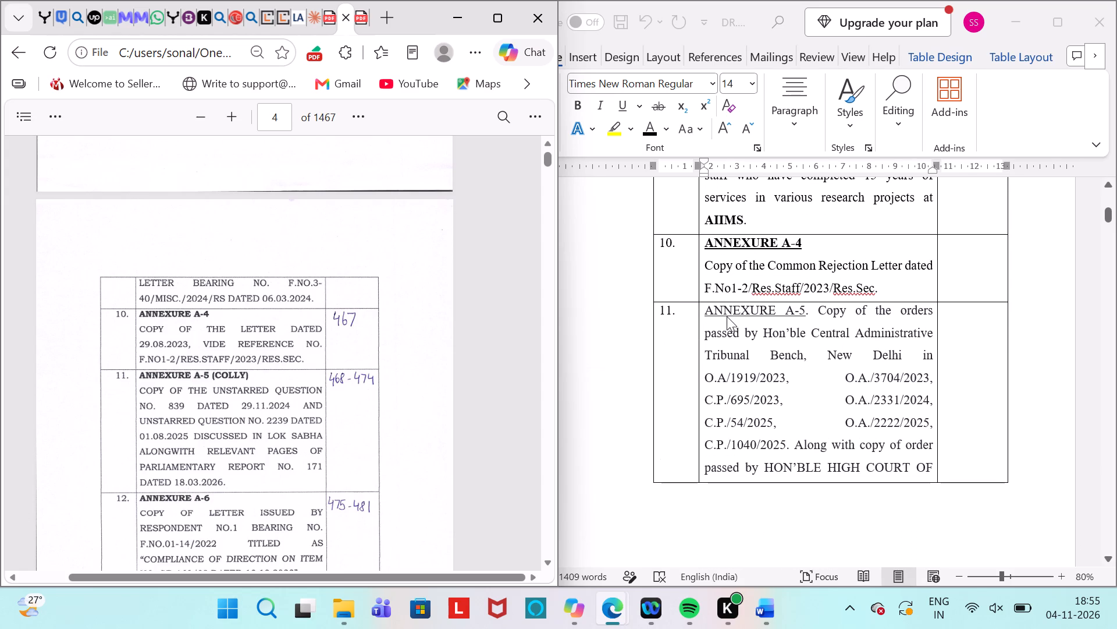
{"action": "scroll", "coordinate": [727, 316], "scroll_direction": "down", "scroll_amount": 1}
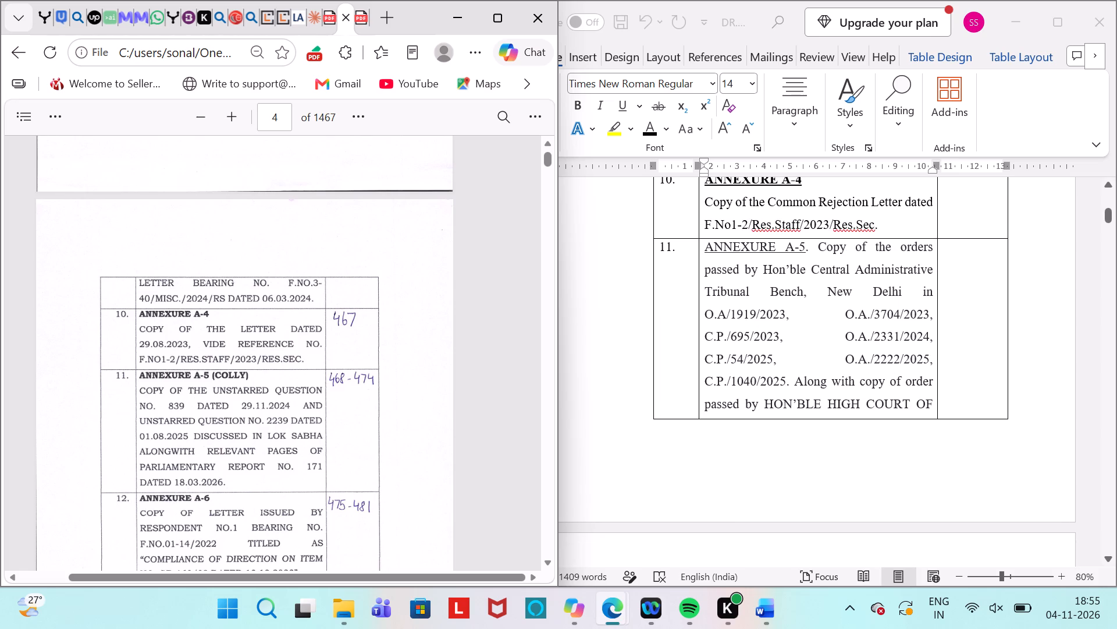
{"action": "scroll", "coordinate": [319, 417], "scroll_direction": "up", "scroll_amount": 5}
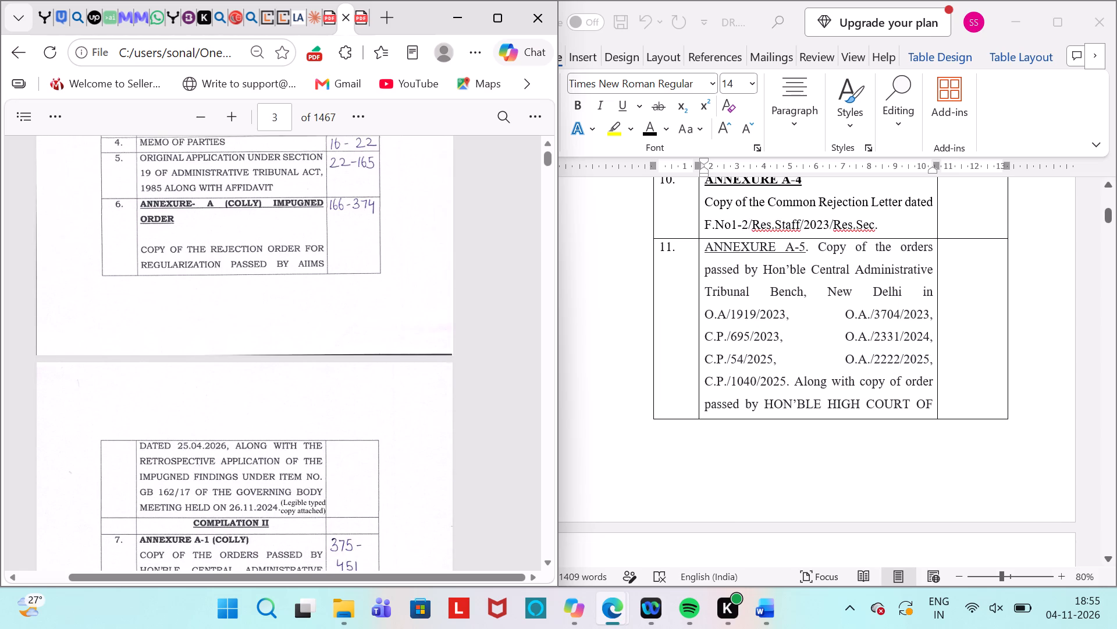
{"action": "scroll", "coordinate": [319, 417], "scroll_direction": "up", "scroll_amount": 1}
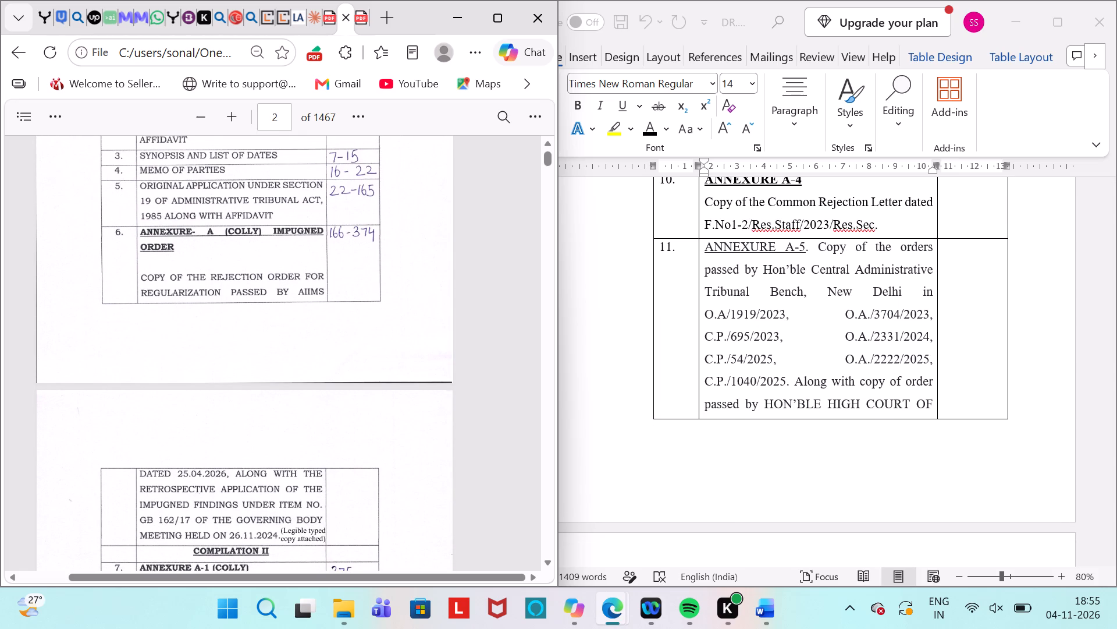
{"action": "scroll", "coordinate": [319, 417], "scroll_direction": "down", "scroll_amount": 1}
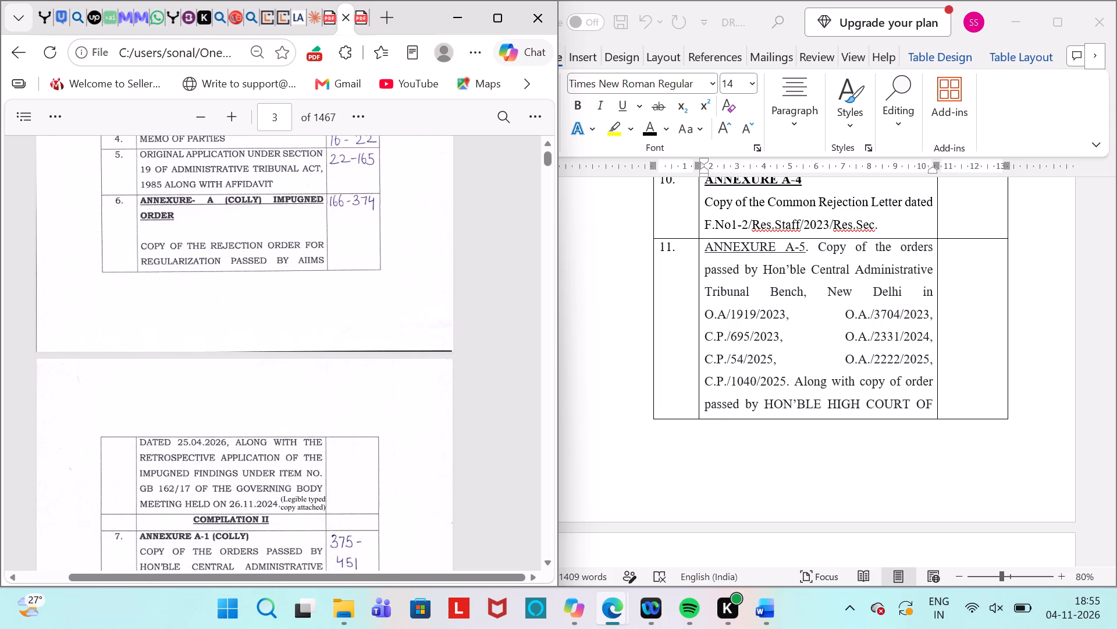
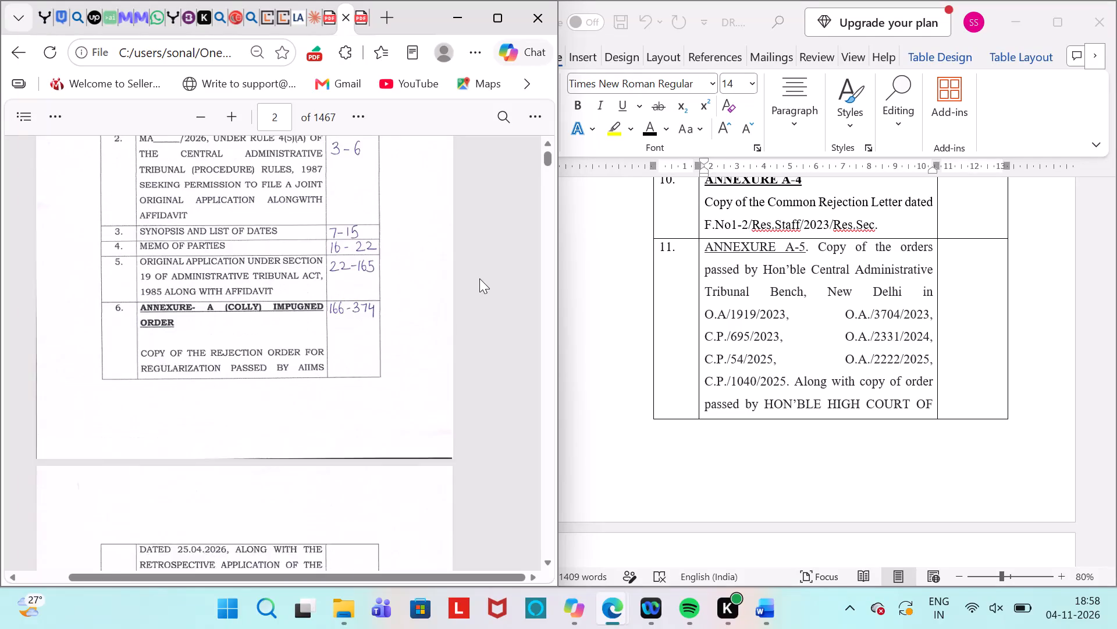
Compare Compilation I entries 1 to 6 in the reference PDF index with the Word index around Annexure A-1 and the start of Compilation II.
{"action": "scroll", "coordinate": [479, 278], "scroll_direction": "up", "scroll_amount": 2}
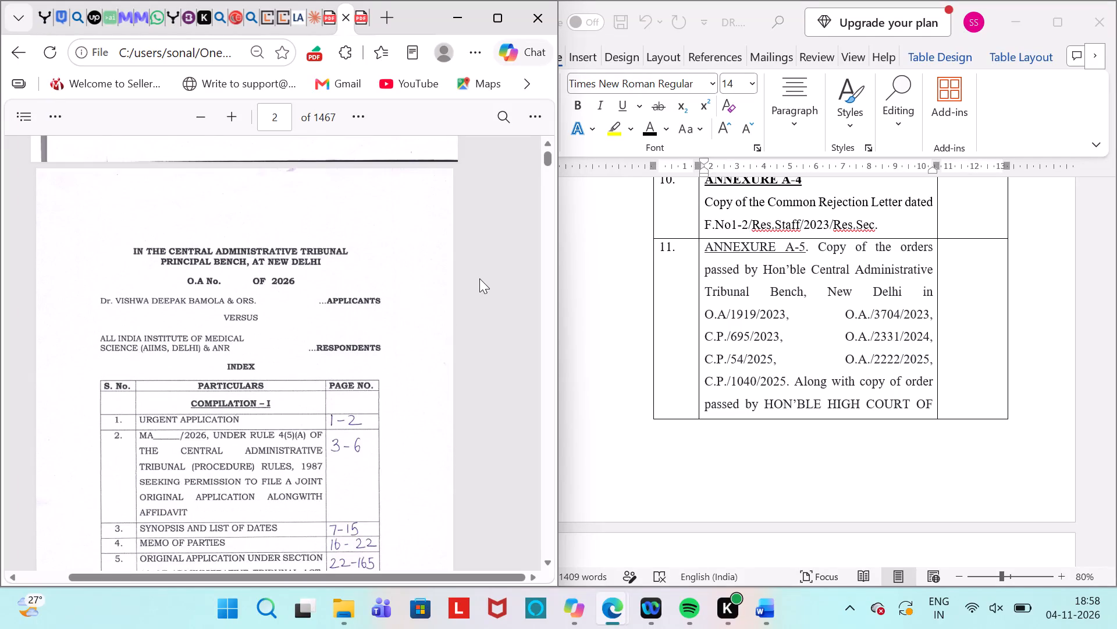
{"action": "scroll", "coordinate": [479, 278], "scroll_direction": "down", "scroll_amount": 1}
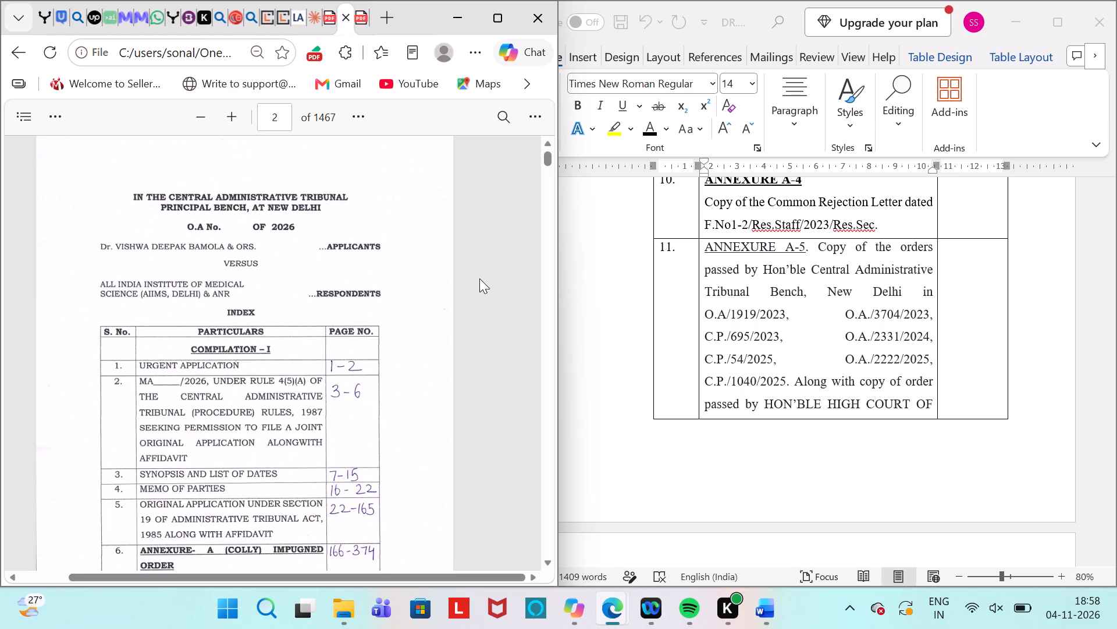
{"action": "scroll", "coordinate": [479, 278], "scroll_direction": "down", "scroll_amount": 2}
{"action": "scroll", "coordinate": [479, 278], "scroll_direction": "left", "scroll_amount": 1}
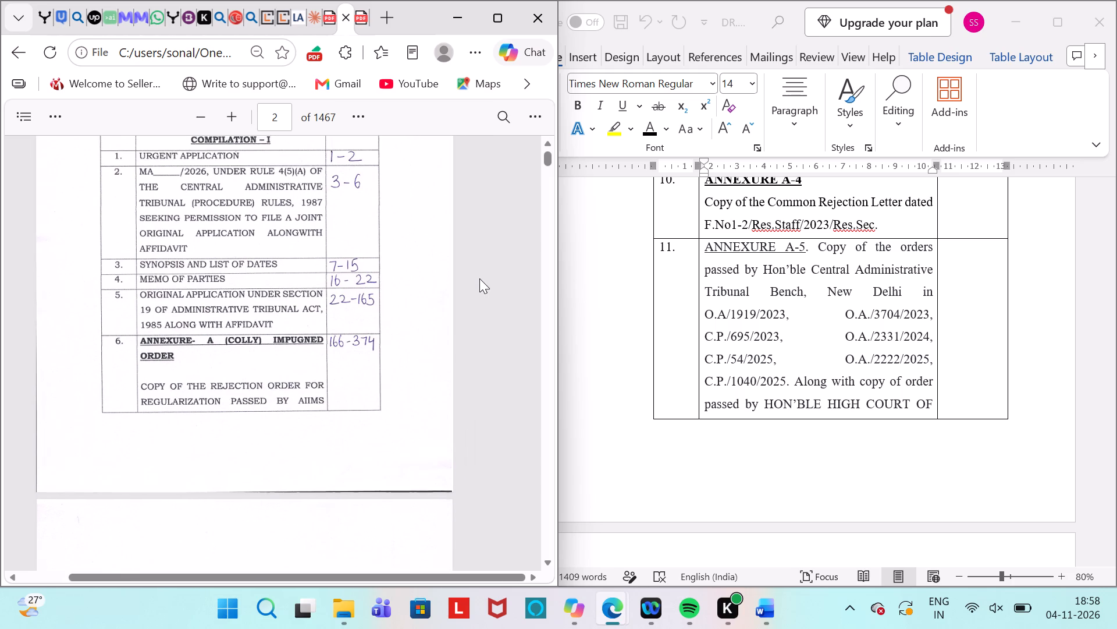
{"action": "scroll", "coordinate": [479, 278], "scroll_direction": "left", "scroll_amount": 1}
{"action": "scroll", "coordinate": [479, 278], "scroll_direction": "up", "scroll_amount": 1}
{"action": "scroll", "coordinate": [479, 278], "scroll_direction": "down", "scroll_amount": 1}
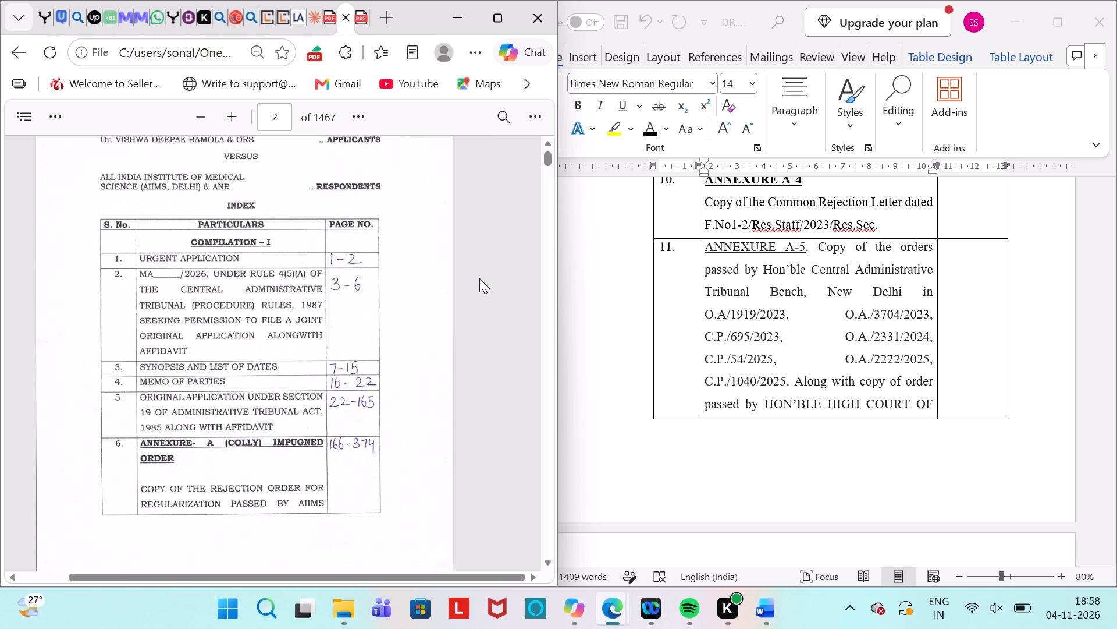
{"action": "scroll", "coordinate": [479, 278], "scroll_direction": "down", "scroll_amount": 1}
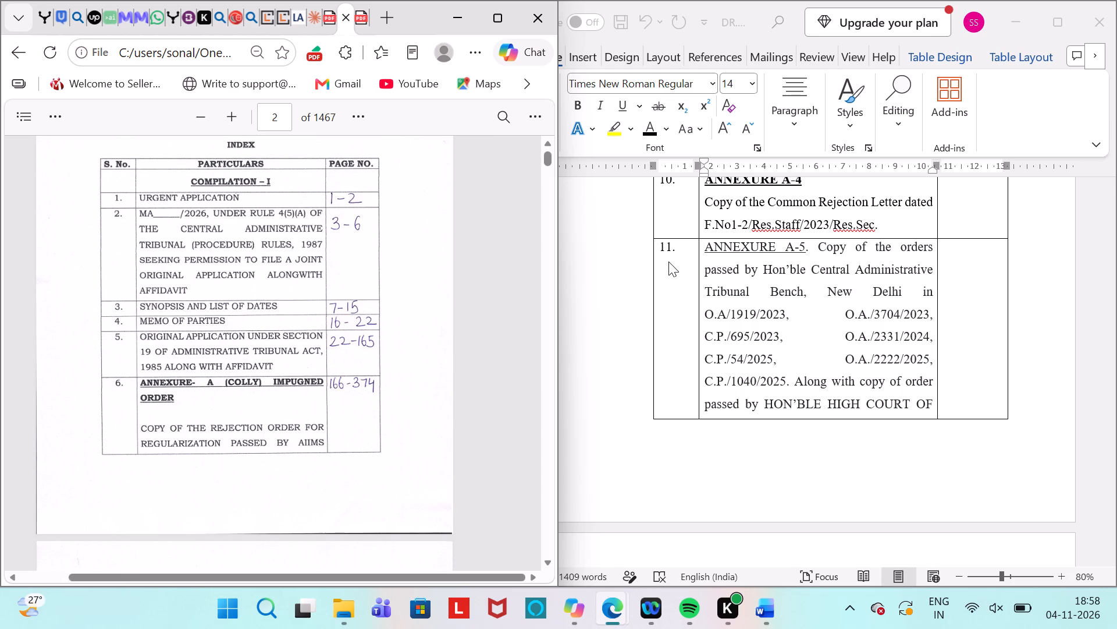
{"action": "scroll", "coordinate": [668, 262], "scroll_direction": "up", "scroll_amount": 4}
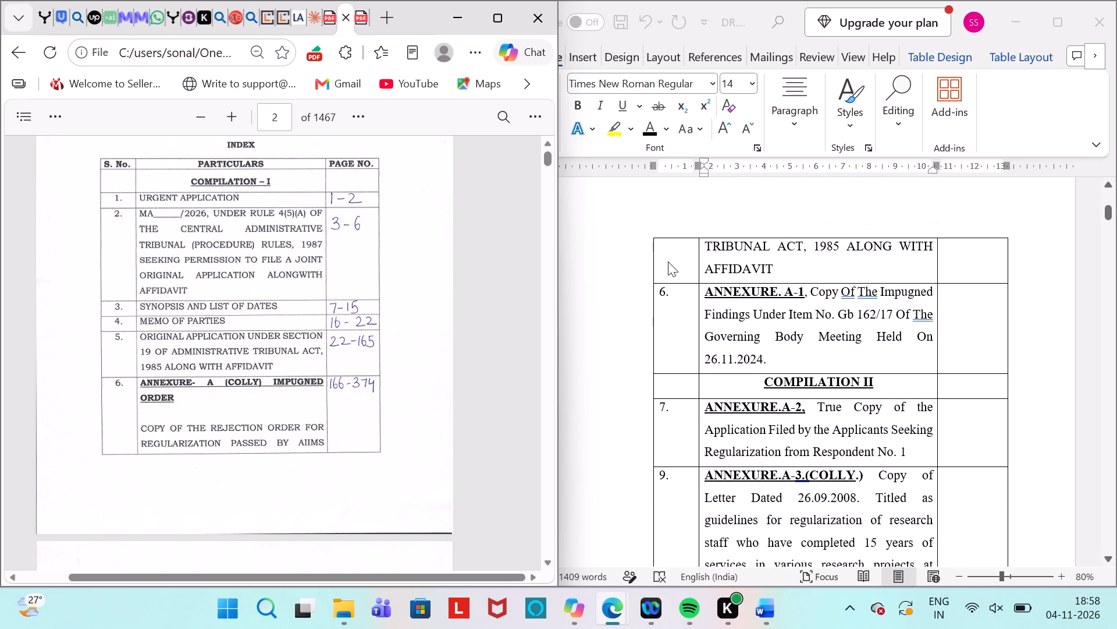
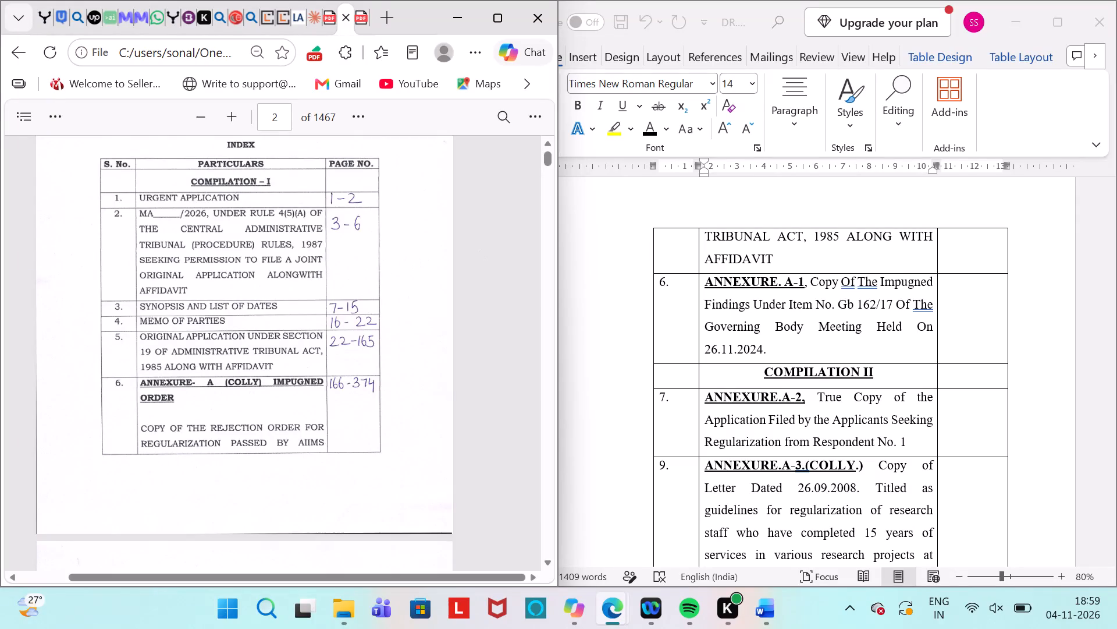
Review the reference PDF index from the Annexure A (Colly) impugned order entry to the start of Compilation II.
{"action": "scroll", "coordinate": [298, 324], "scroll_direction": "down", "scroll_amount": 2}
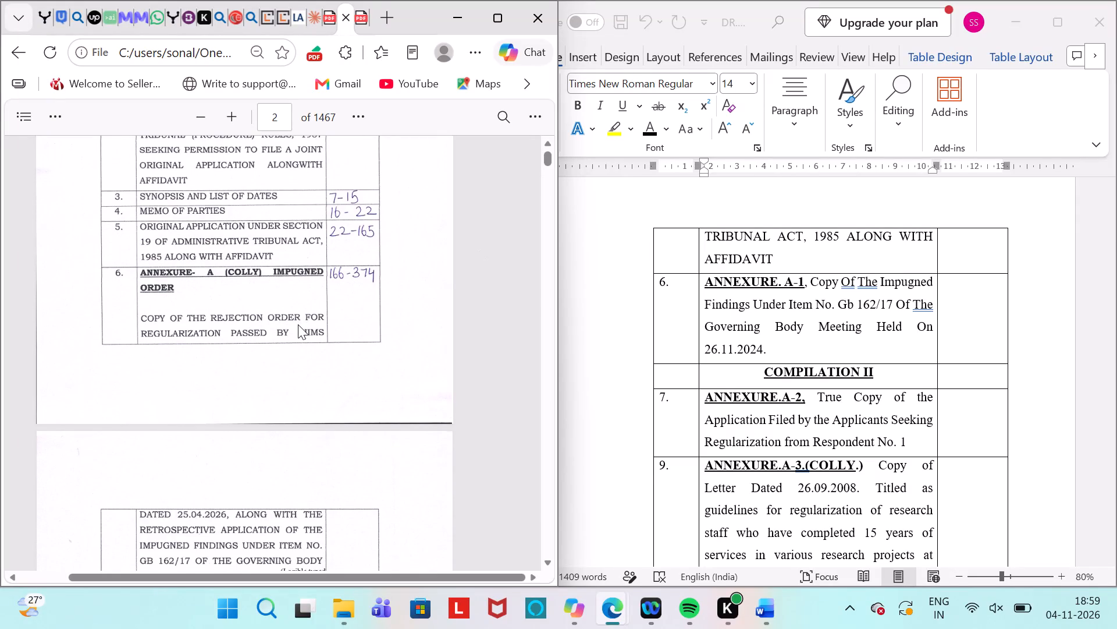
{"action": "scroll", "coordinate": [298, 324], "scroll_direction": "down", "scroll_amount": 2}
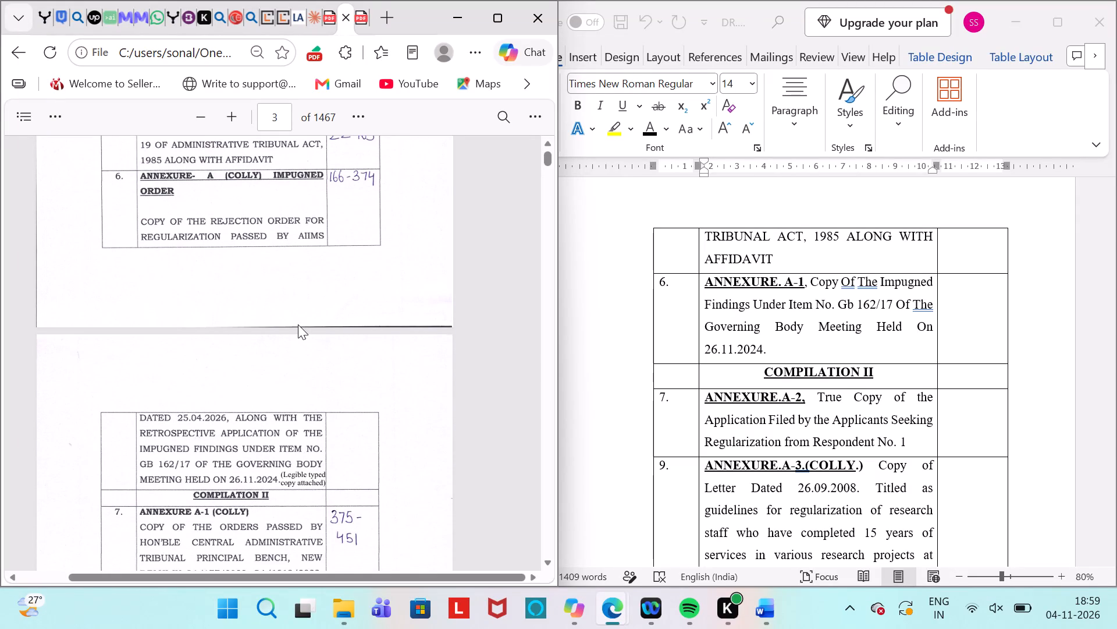
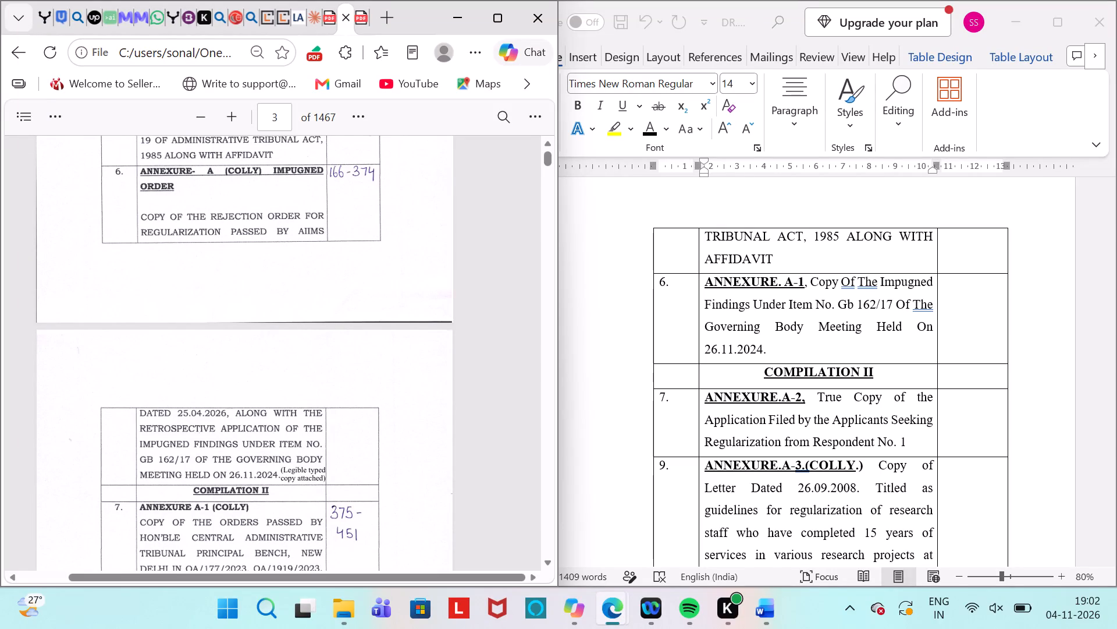
Compare the reference PDF index entries for Annexure A (Colly) impugned order and Annexure A-1 (Colly) with the Word index.
{"action": "scroll", "coordinate": [220, 412], "scroll_direction": "up", "scroll_amount": 1}
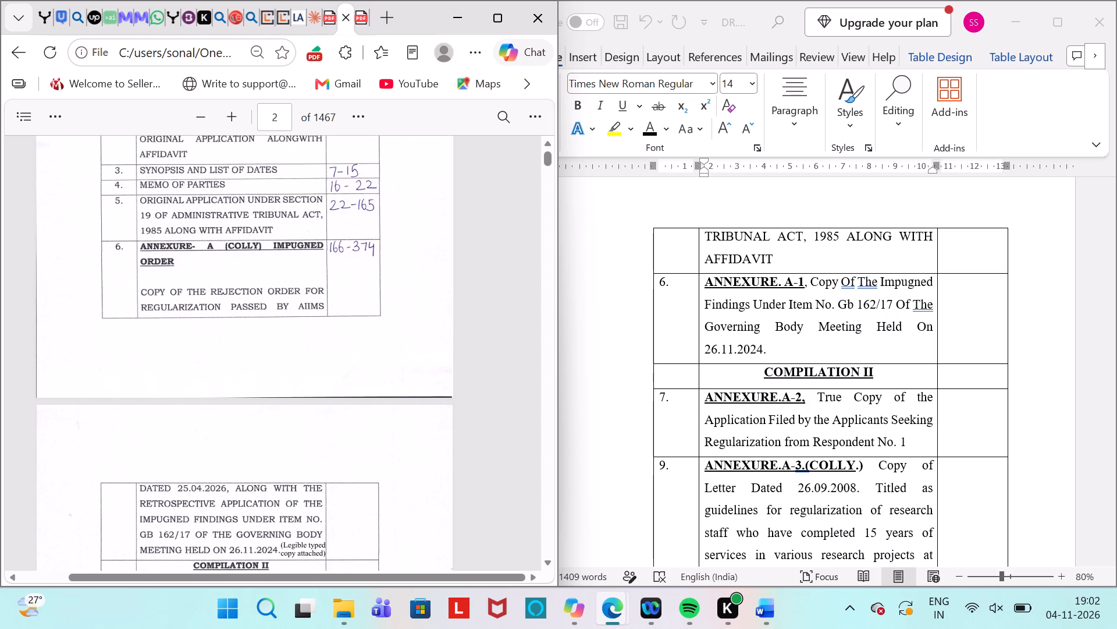
{"action": "scroll", "coordinate": [220, 412], "scroll_direction": "down", "scroll_amount": 2}
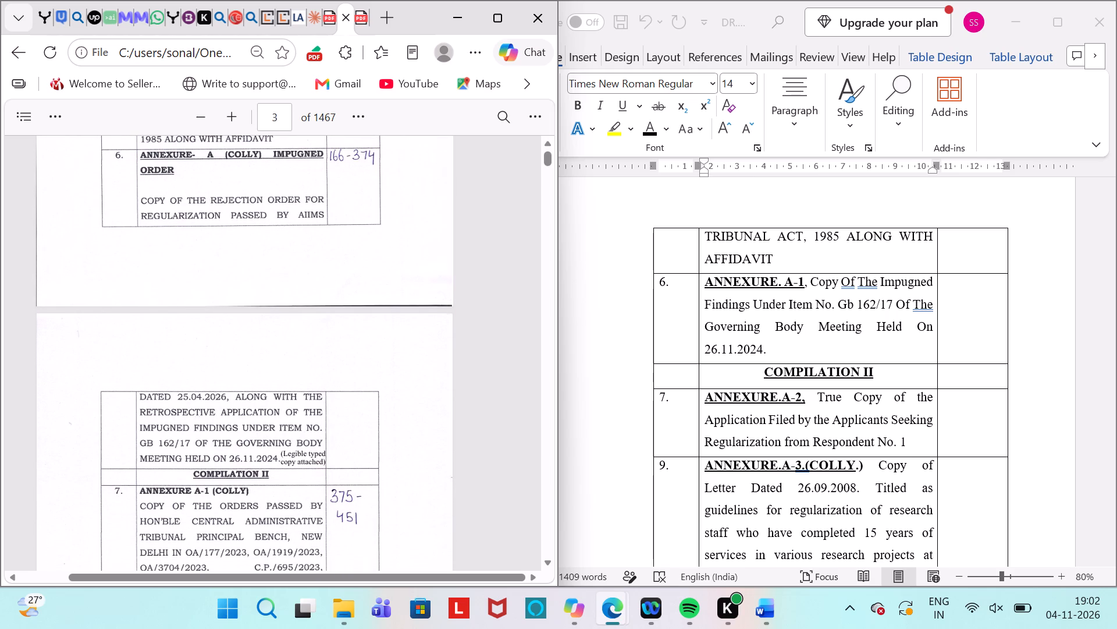
{"action": "scroll", "coordinate": [220, 412], "scroll_direction": "down", "scroll_amount": 1}
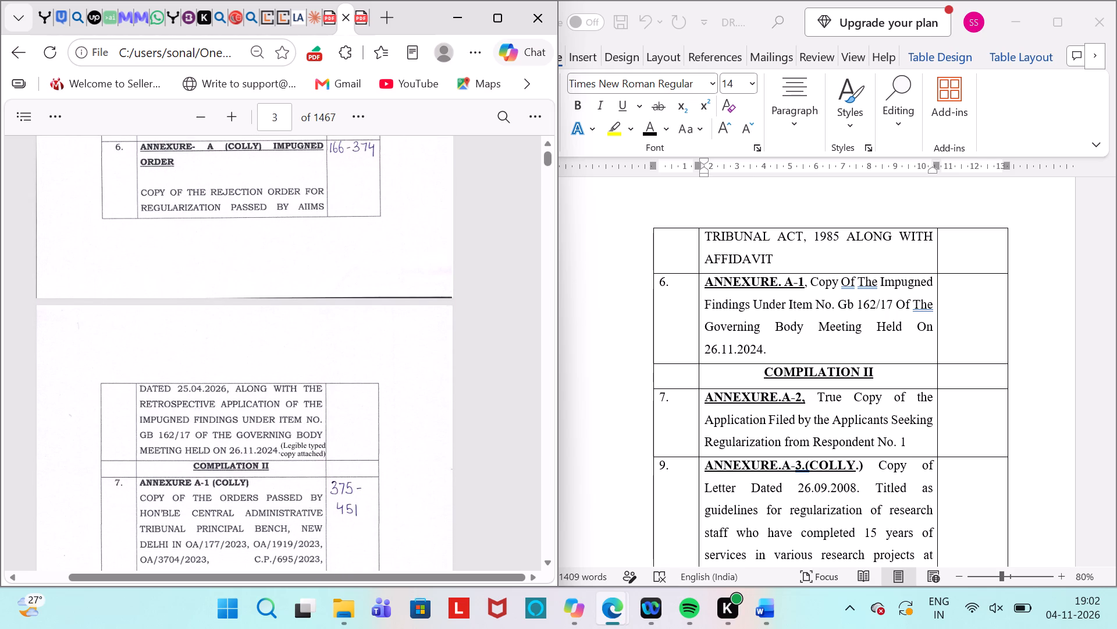
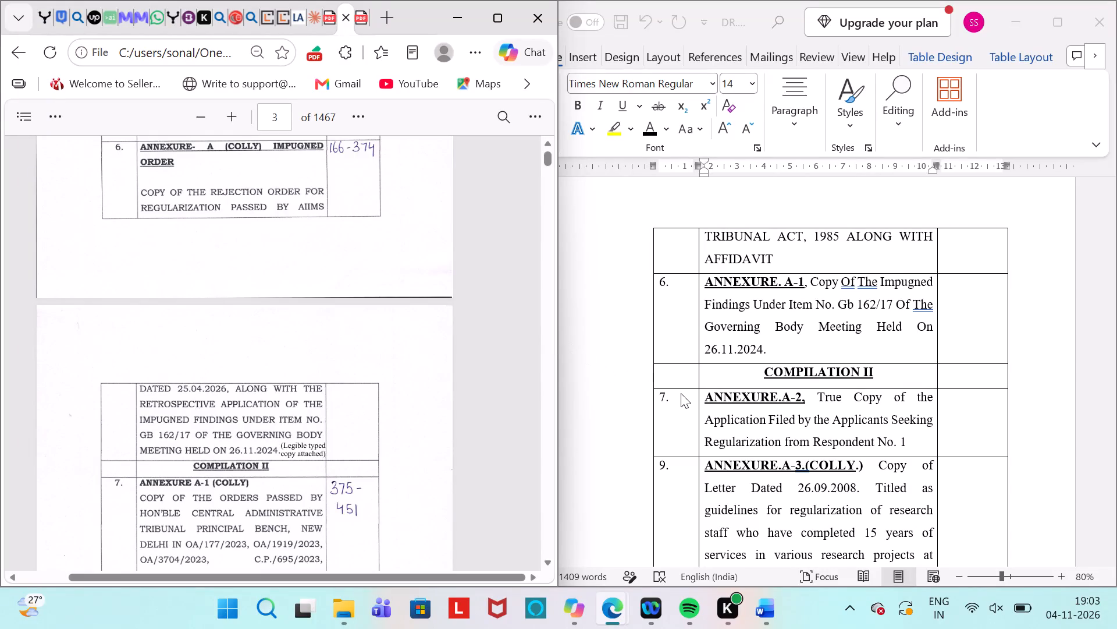
Examine the Compilation II entries for Annexures A-1 (Colly) and A-2 in the reference PDF index against the Word index.
{"action": "scroll", "coordinate": [364, 379], "scroll_direction": "down", "scroll_amount": 2}
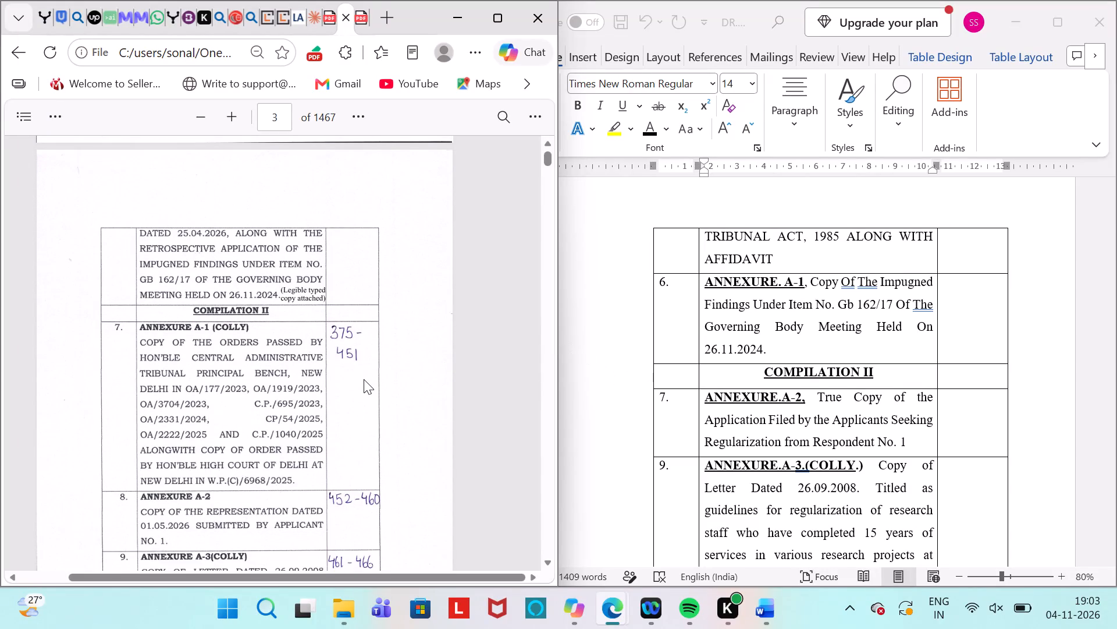
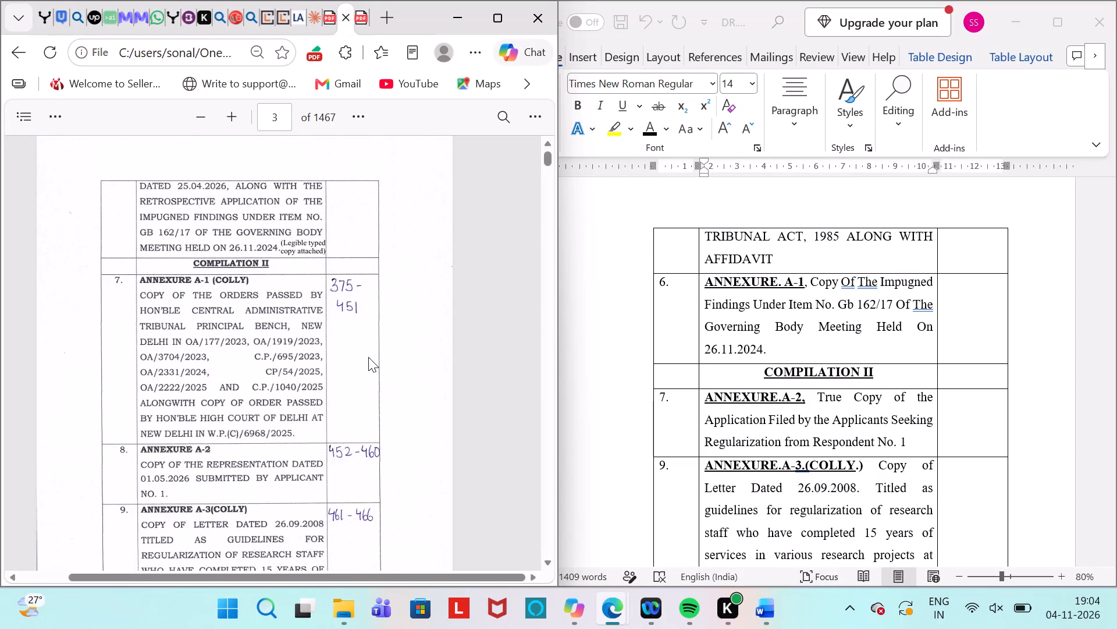
Examine the Annexure A (Colly) impugned order entry and the start of Compilation II in the reference PDF index.
{"action": "scroll", "coordinate": [368, 357], "scroll_direction": "up", "scroll_amount": 2}
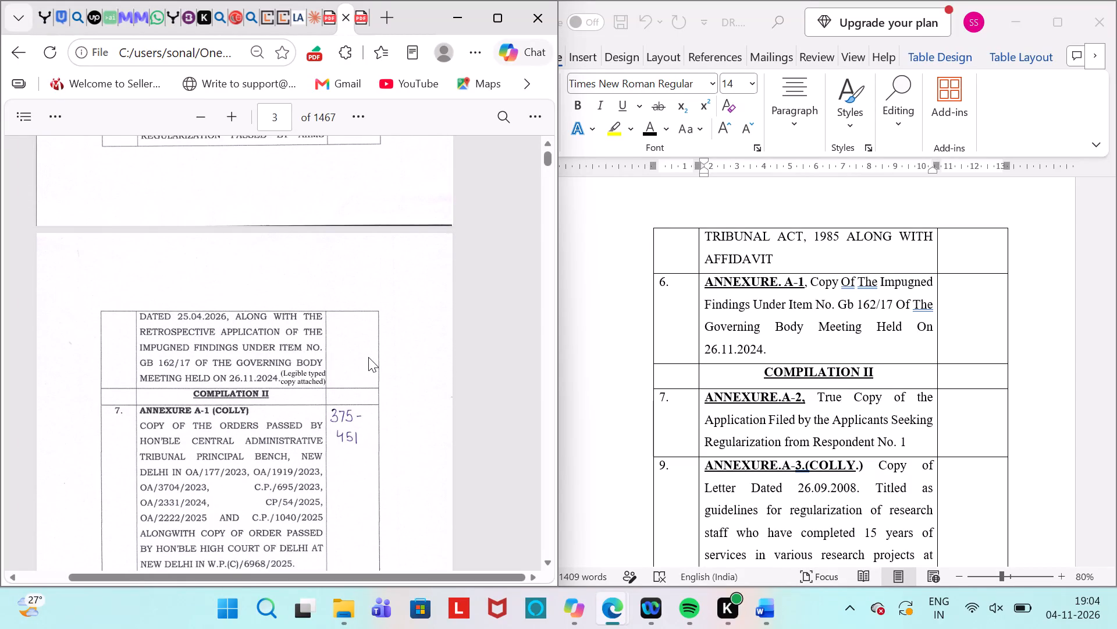
{"action": "scroll", "coordinate": [368, 357], "scroll_direction": "up", "scroll_amount": 2}
{"action": "scroll", "coordinate": [334, 296], "scroll_direction": "up", "scroll_amount": 2}
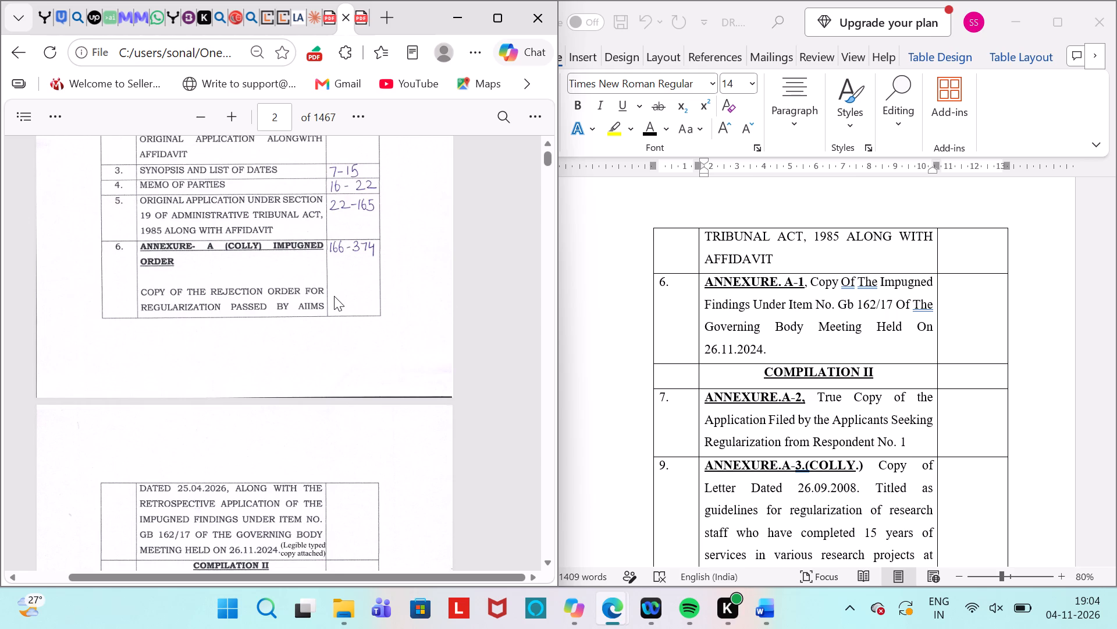
{"action": "scroll", "coordinate": [334, 296], "scroll_direction": "down", "scroll_amount": 1}
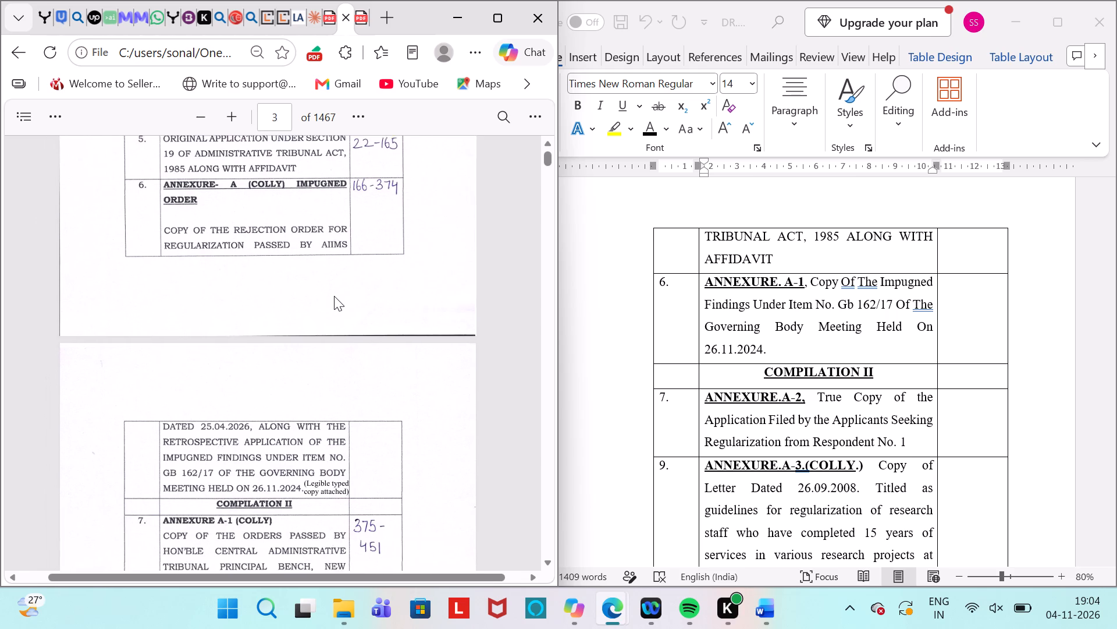
{"action": "scroll", "coordinate": [334, 296], "scroll_direction": "down", "scroll_amount": 1}
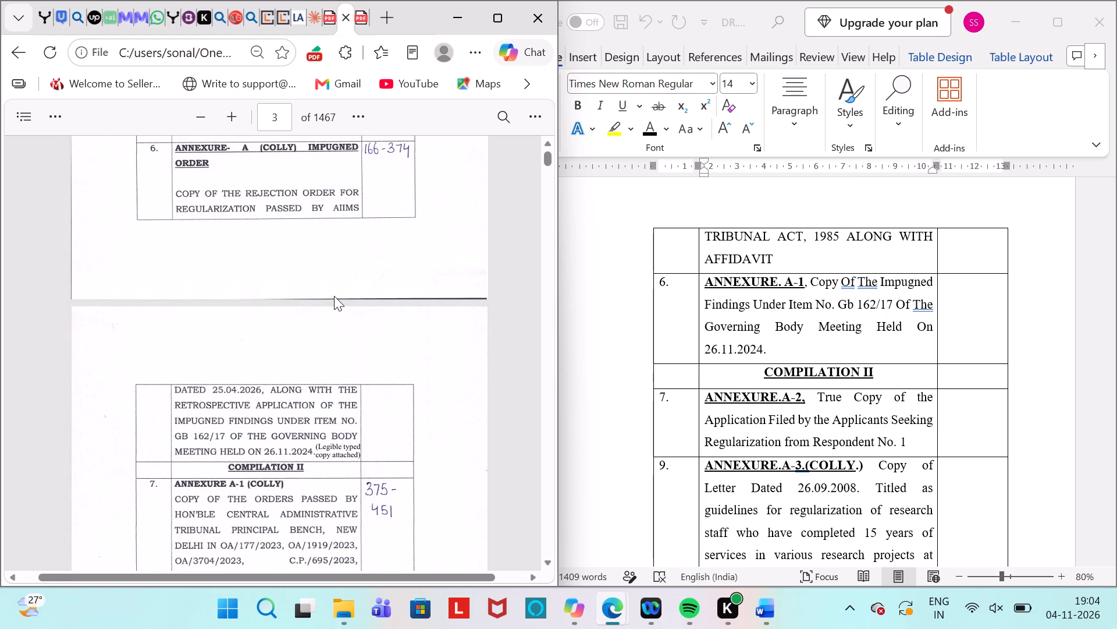
{"action": "scroll", "coordinate": [334, 296], "scroll_direction": "down", "scroll_amount": 1}
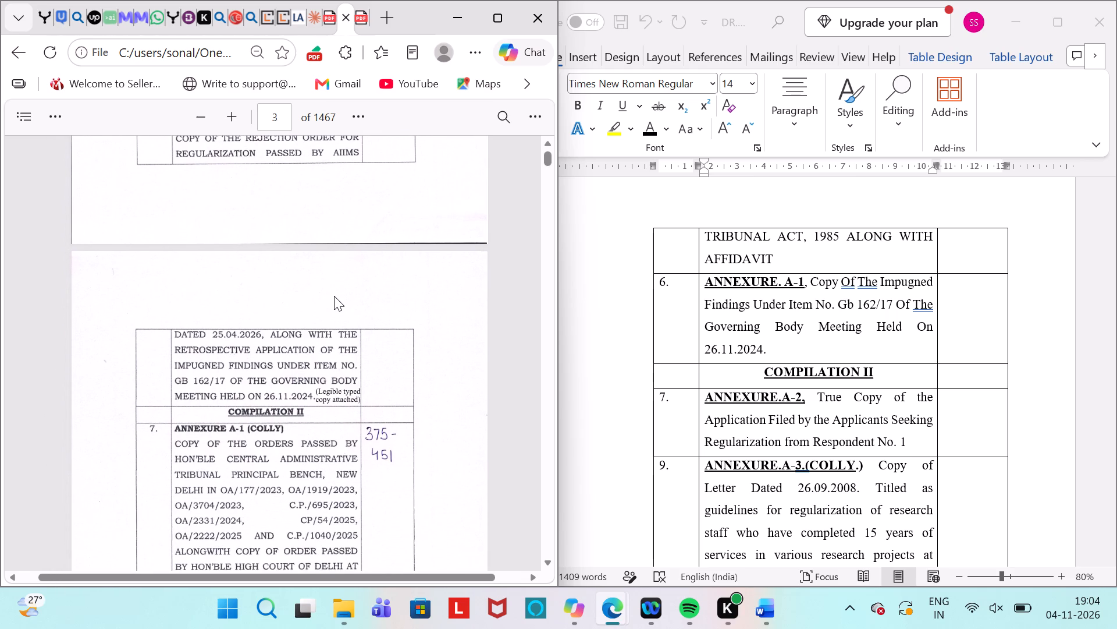
{"action": "scroll", "coordinate": [334, 296], "scroll_direction": "down", "scroll_amount": 1}
Read through the remaining reference PDF index entries, from Annexure A-3 (Colly) to Annexure A-15, the vakalatnama and proof of service.
{"action": "scroll", "coordinate": [334, 296], "scroll_direction": "down", "scroll_amount": 7}
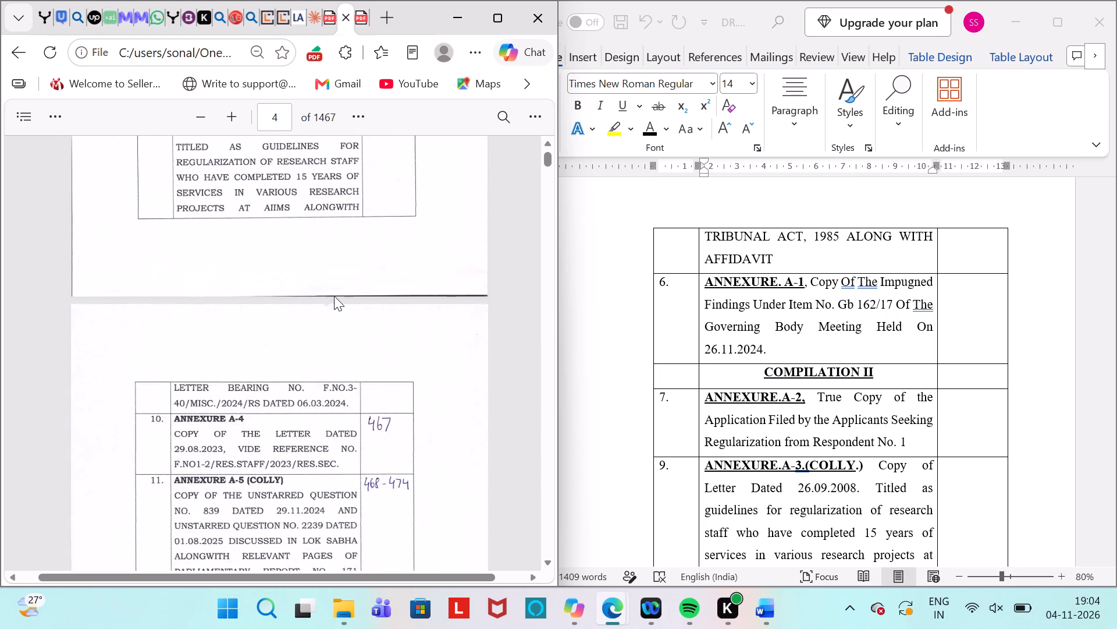
{"action": "scroll", "coordinate": [334, 296], "scroll_direction": "down", "scroll_amount": 4}
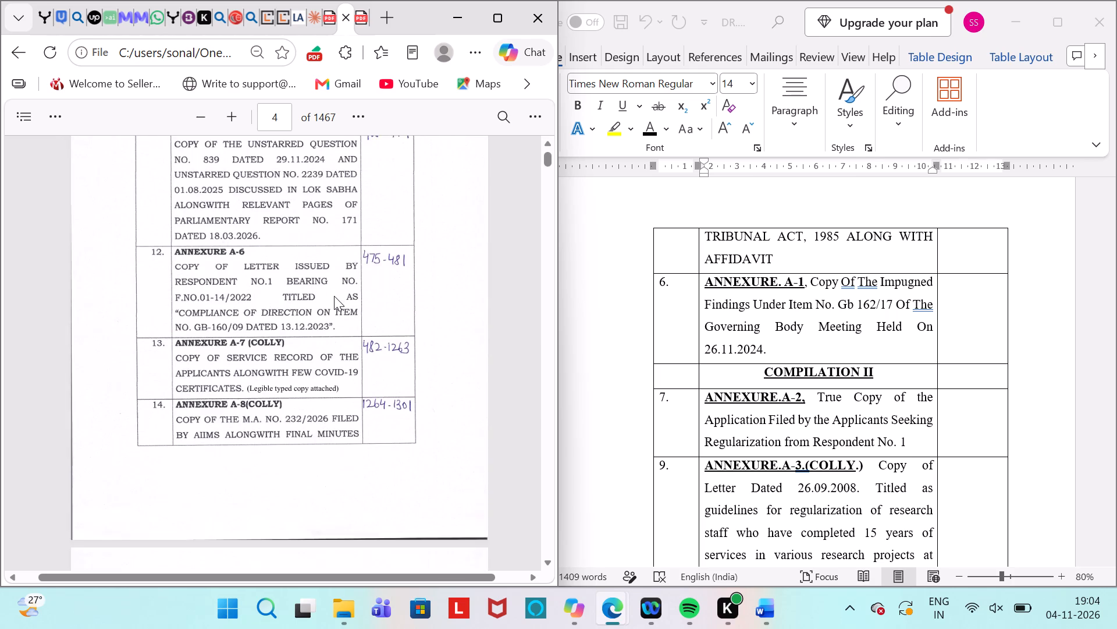
{"action": "scroll", "coordinate": [334, 296], "scroll_direction": "down", "scroll_amount": 2}
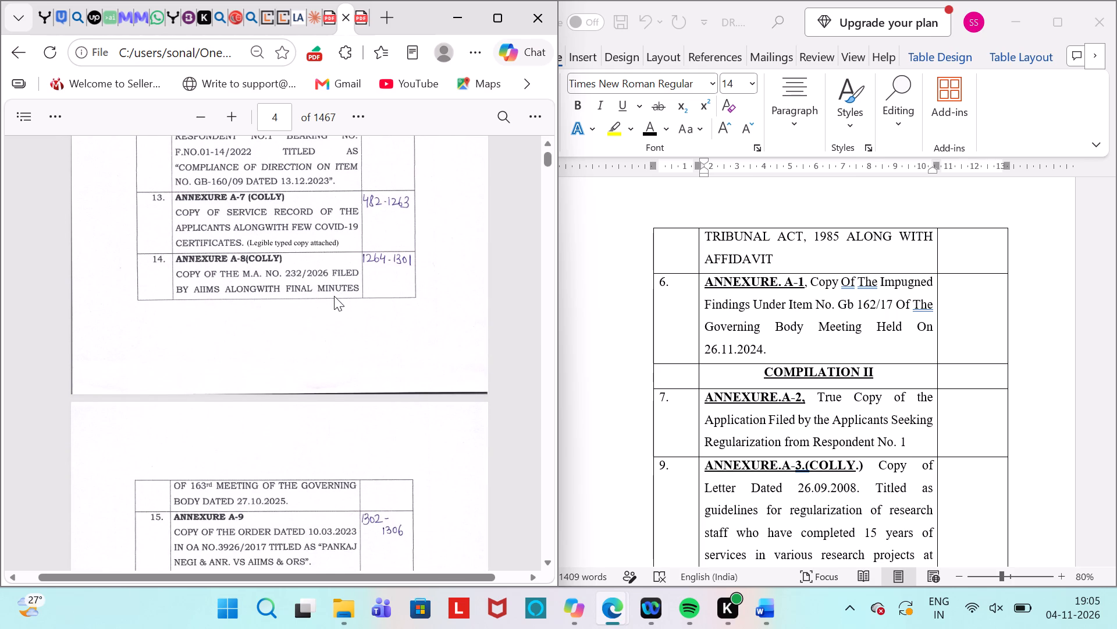
{"action": "scroll", "coordinate": [334, 296], "scroll_direction": "down", "scroll_amount": 8}
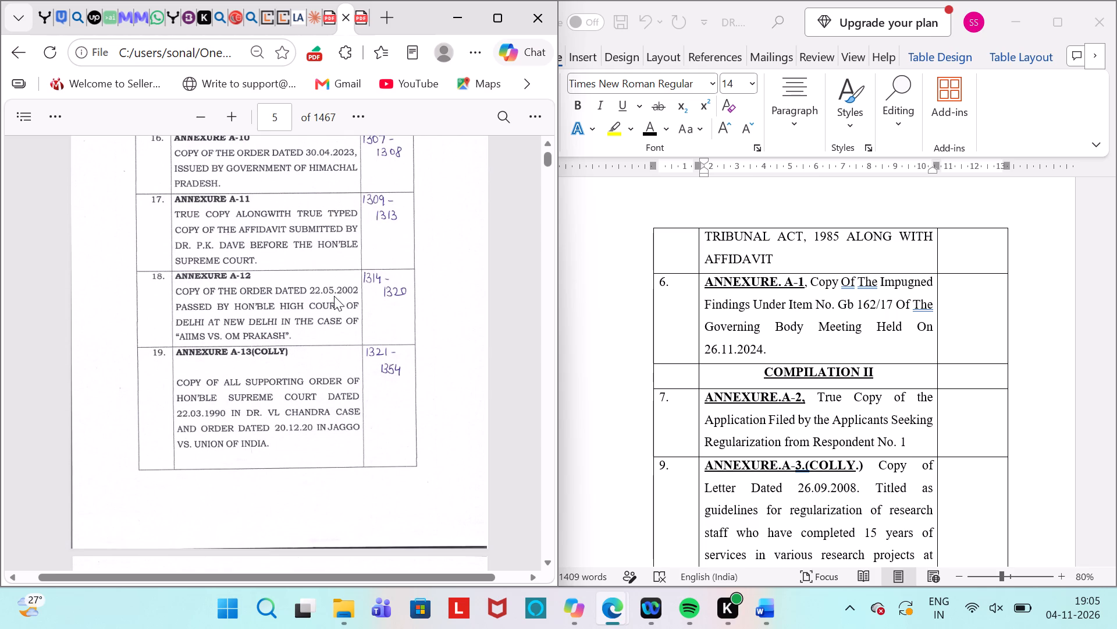
{"action": "scroll", "coordinate": [334, 296], "scroll_direction": "down", "scroll_amount": 2}
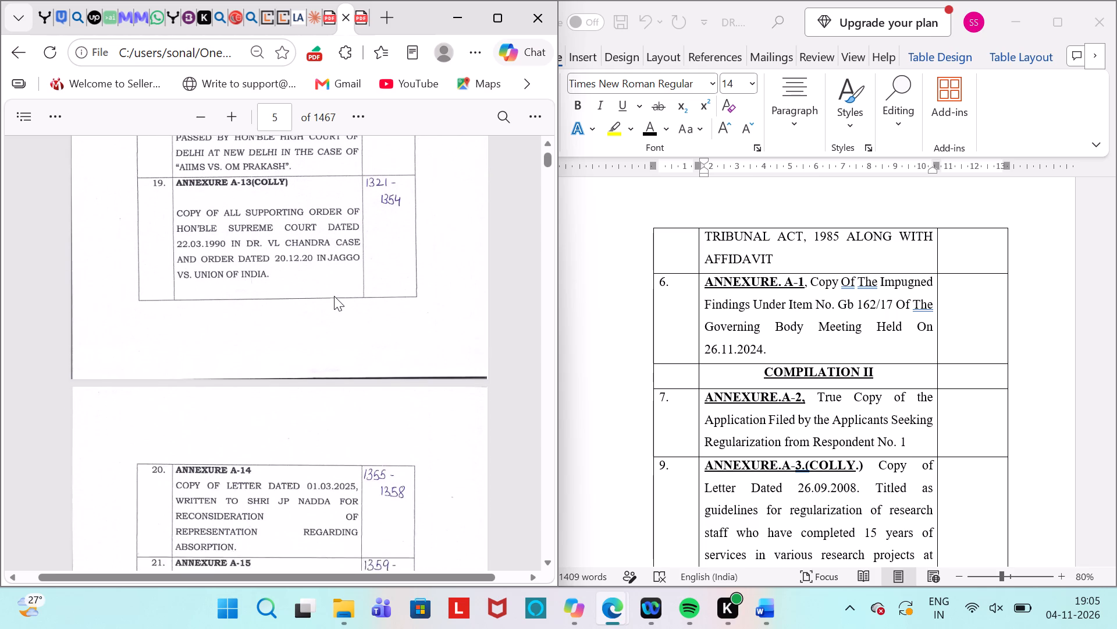
{"action": "scroll", "coordinate": [334, 296], "scroll_direction": "down", "scroll_amount": 3}
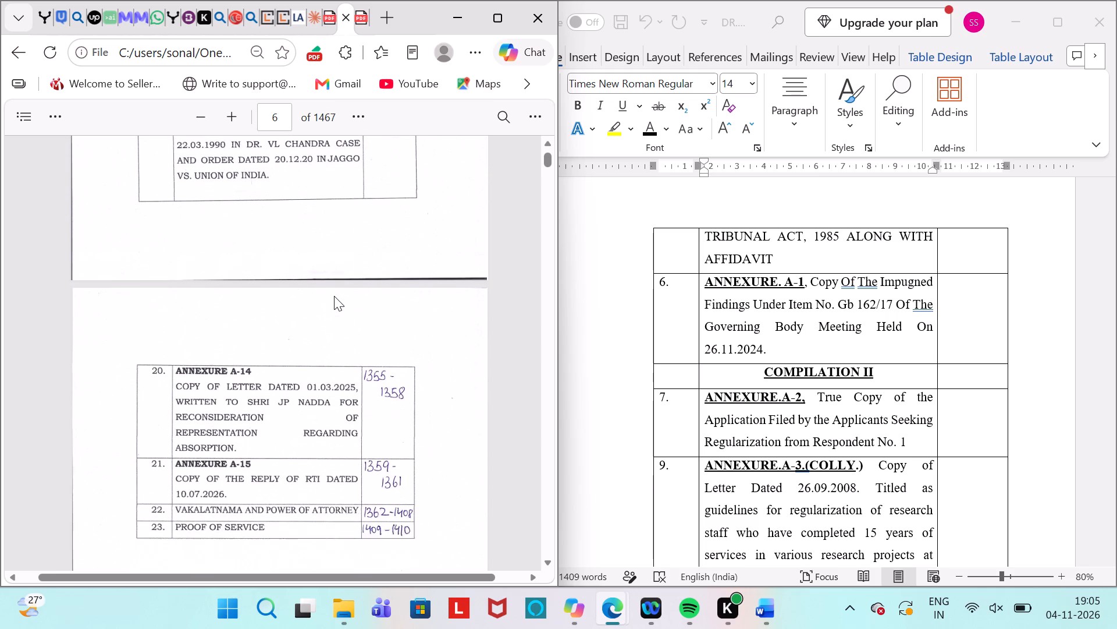
{"action": "scroll", "coordinate": [334, 296], "scroll_direction": "down", "scroll_amount": 1}
{"action": "scroll", "coordinate": [334, 296], "scroll_direction": "up", "scroll_amount": 1}
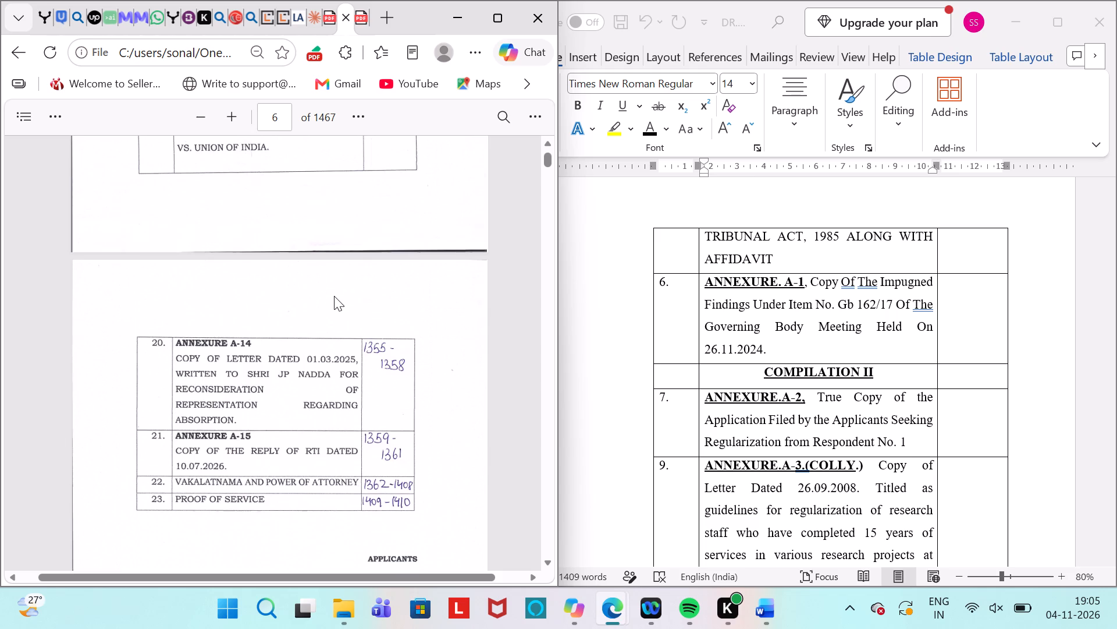
{"action": "scroll", "coordinate": [334, 296], "scroll_direction": "up", "scroll_amount": 1}
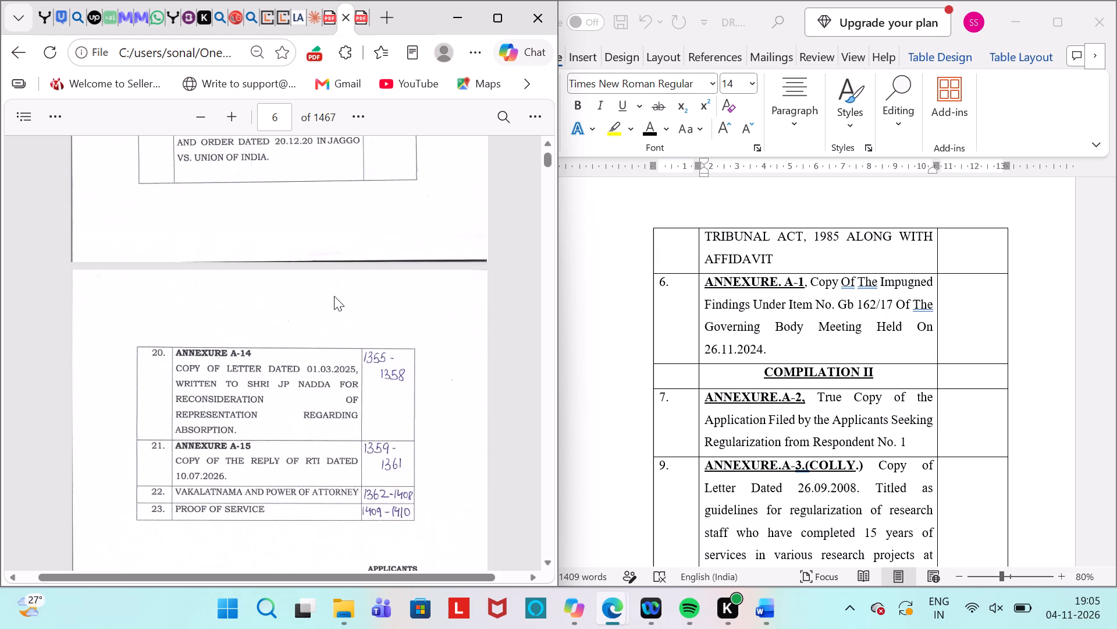
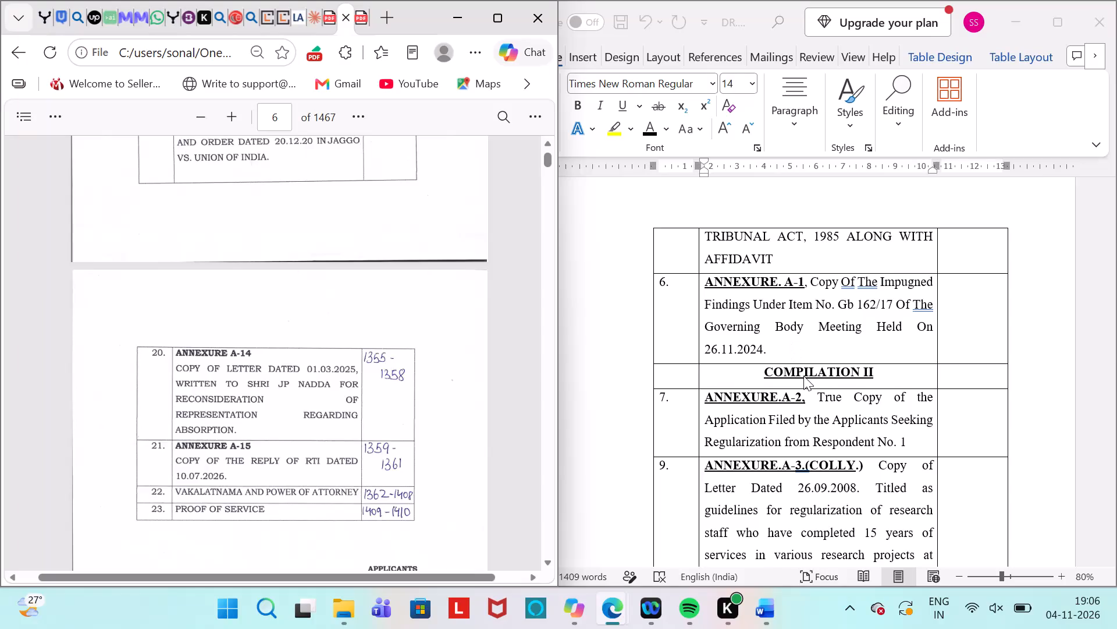
Review the Word document's index entries from Annexure A-2 through Annexure A-14, the vakalatnama and proof of service against the reference PDF index.
{"action": "scroll", "coordinate": [803, 376], "scroll_direction": "down", "scroll_amount": 3}
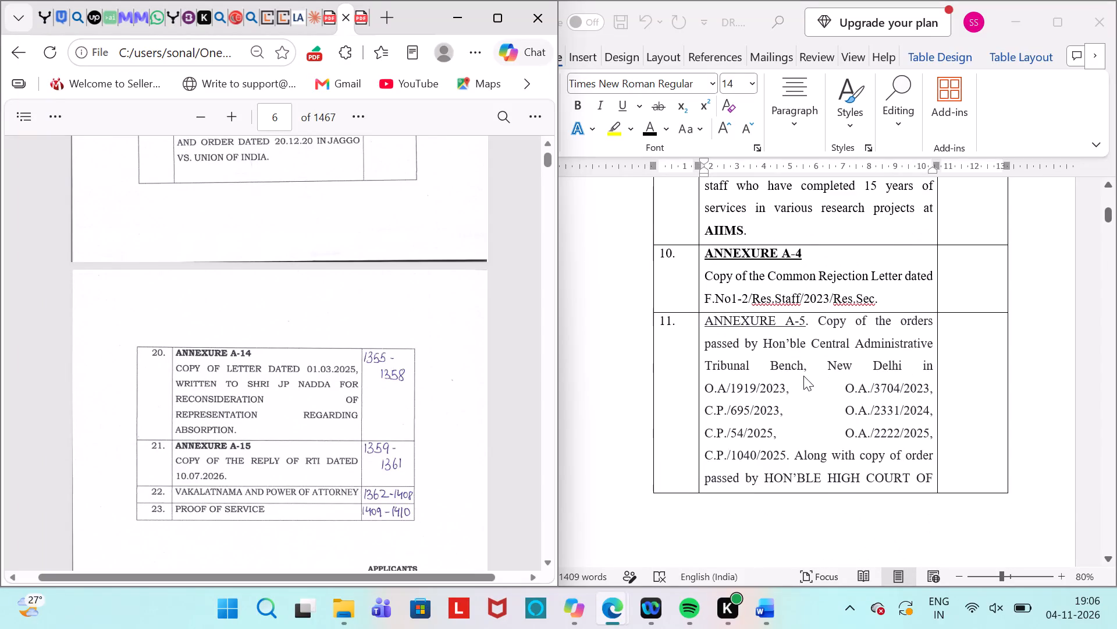
{"action": "scroll", "coordinate": [803, 376], "scroll_direction": "down", "scroll_amount": 3}
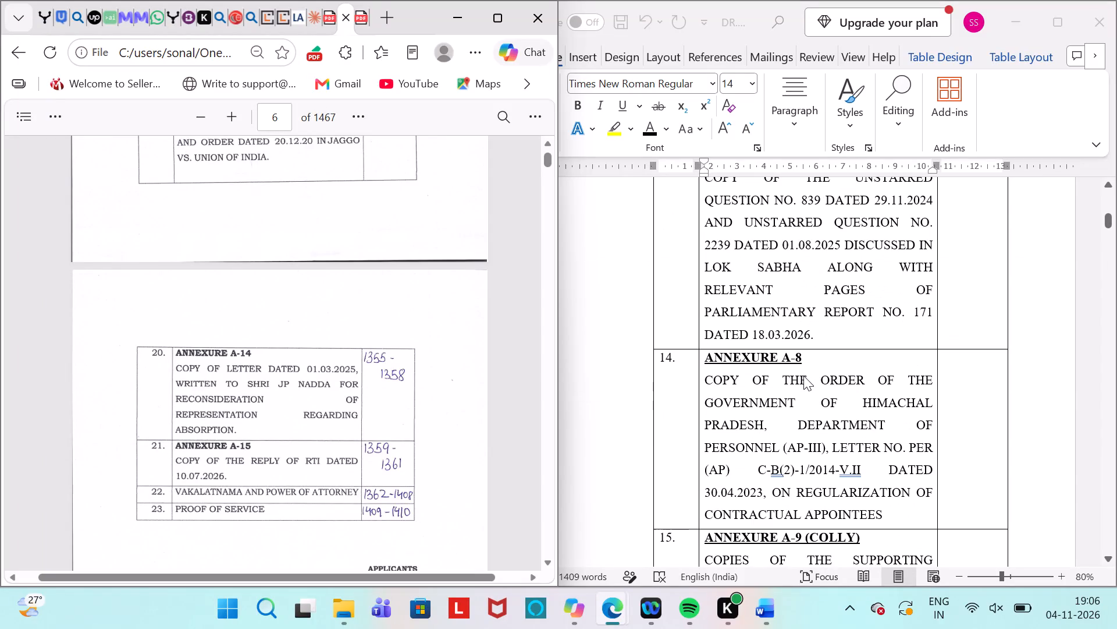
{"action": "scroll", "coordinate": [803, 376], "scroll_direction": "down", "scroll_amount": 3}
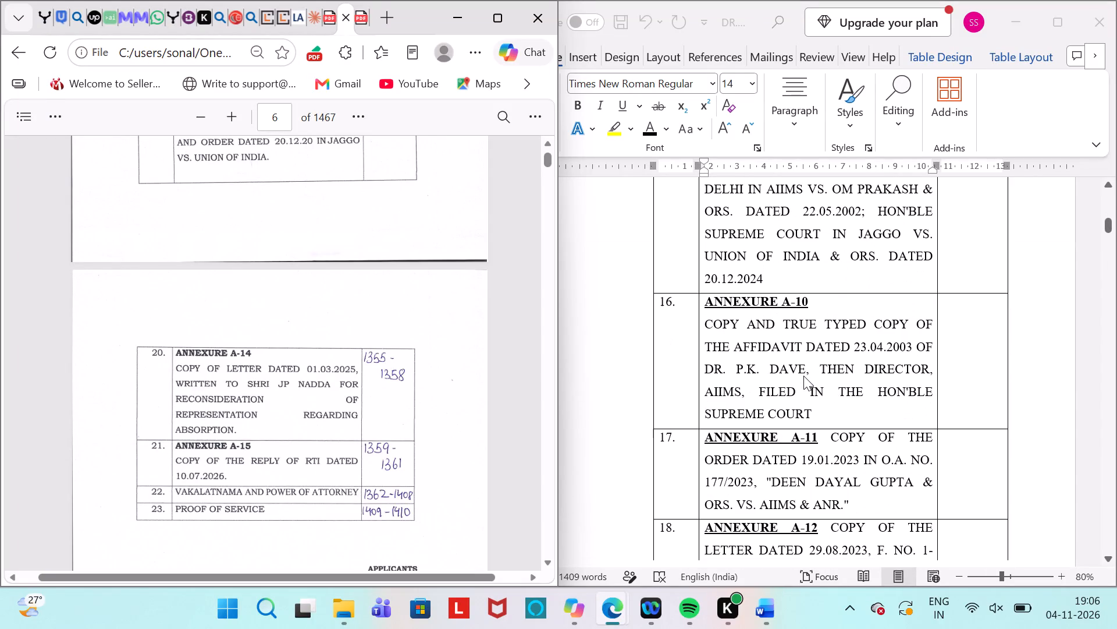
{"action": "scroll", "coordinate": [803, 376], "scroll_direction": "down", "scroll_amount": 1}
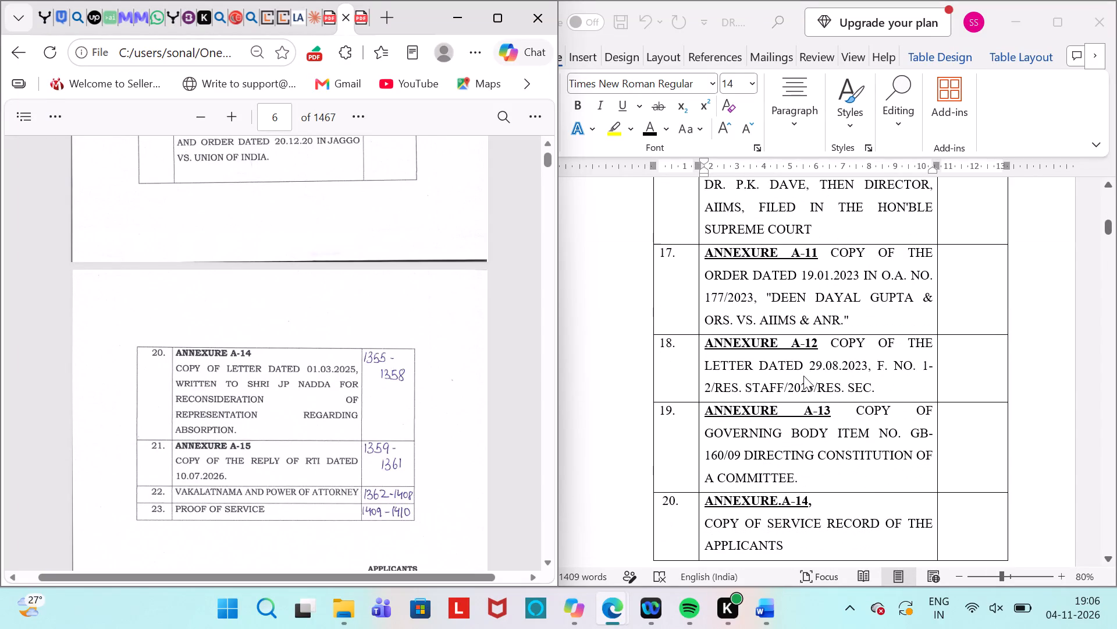
{"action": "scroll", "coordinate": [803, 376], "scroll_direction": "down", "scroll_amount": 2}
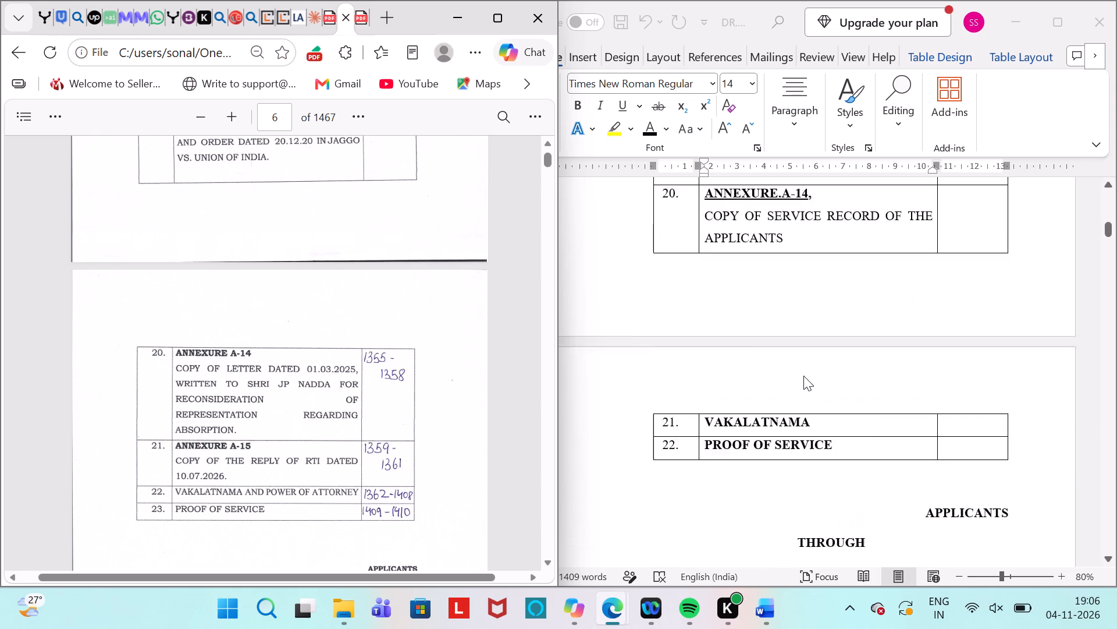
{"action": "scroll", "coordinate": [803, 376], "scroll_direction": "down", "scroll_amount": 1}
Recheck the Word index entries in reverse order, from the closing entries back to Annexure A-6.
{"action": "scroll", "coordinate": [803, 376], "scroll_direction": "up", "scroll_amount": 4}
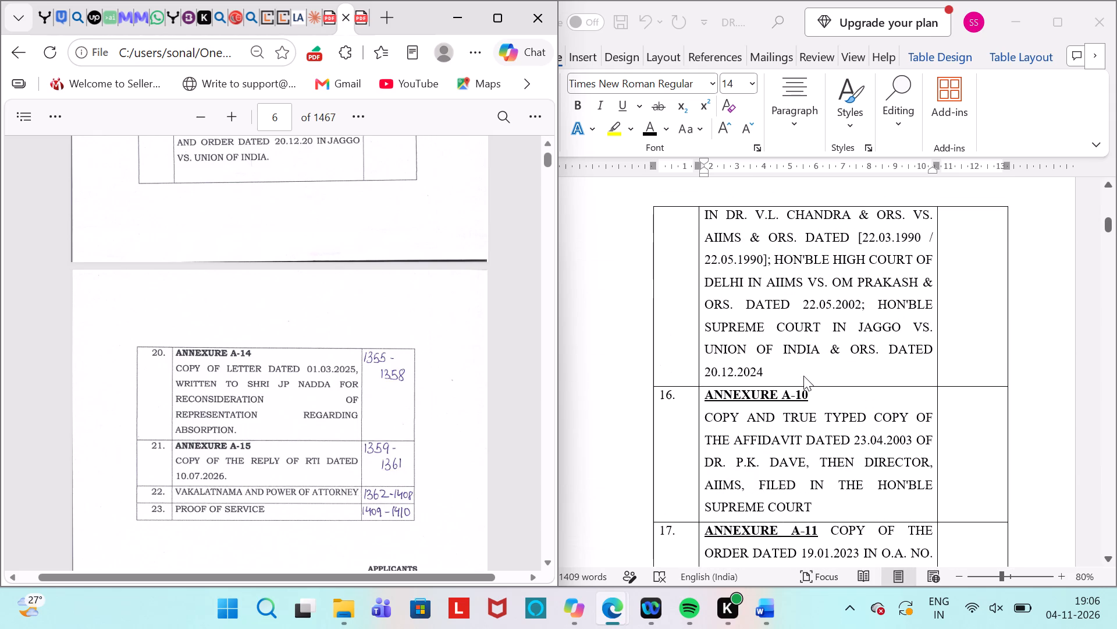
{"action": "scroll", "coordinate": [803, 376], "scroll_direction": "up", "scroll_amount": 3}
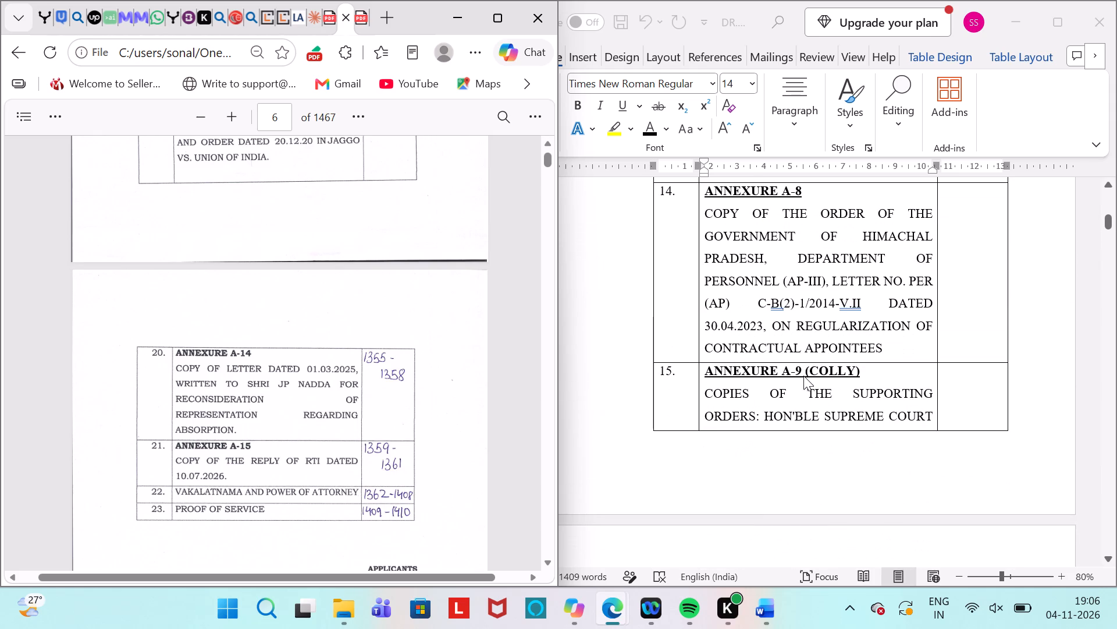
{"action": "scroll", "coordinate": [803, 376], "scroll_direction": "up", "scroll_amount": 2}
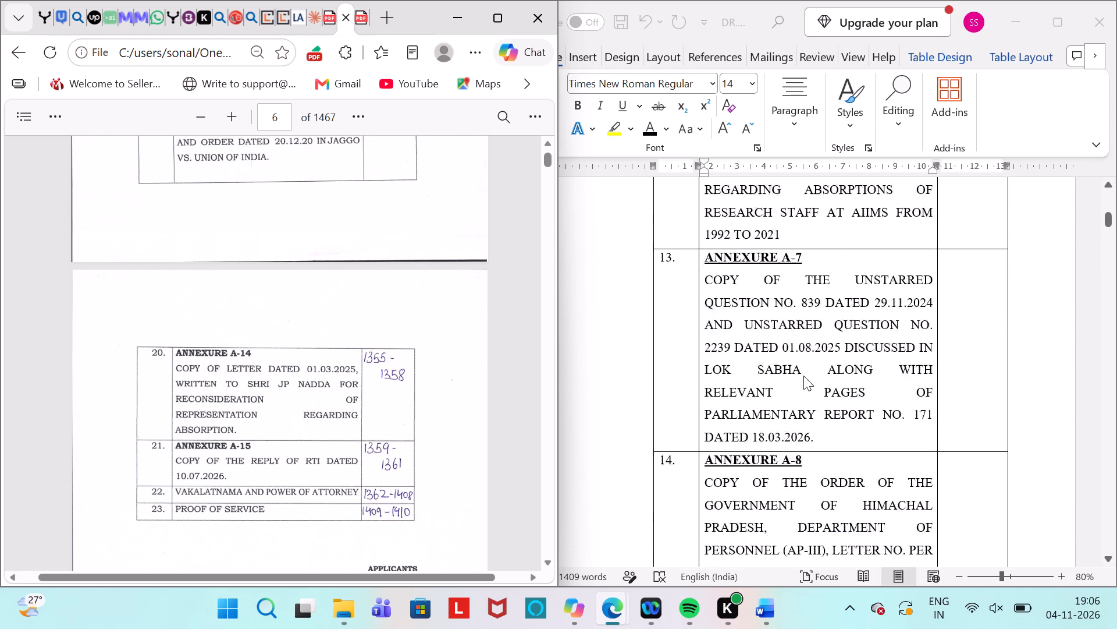
{"action": "scroll", "coordinate": [803, 376], "scroll_direction": "up", "scroll_amount": 2}
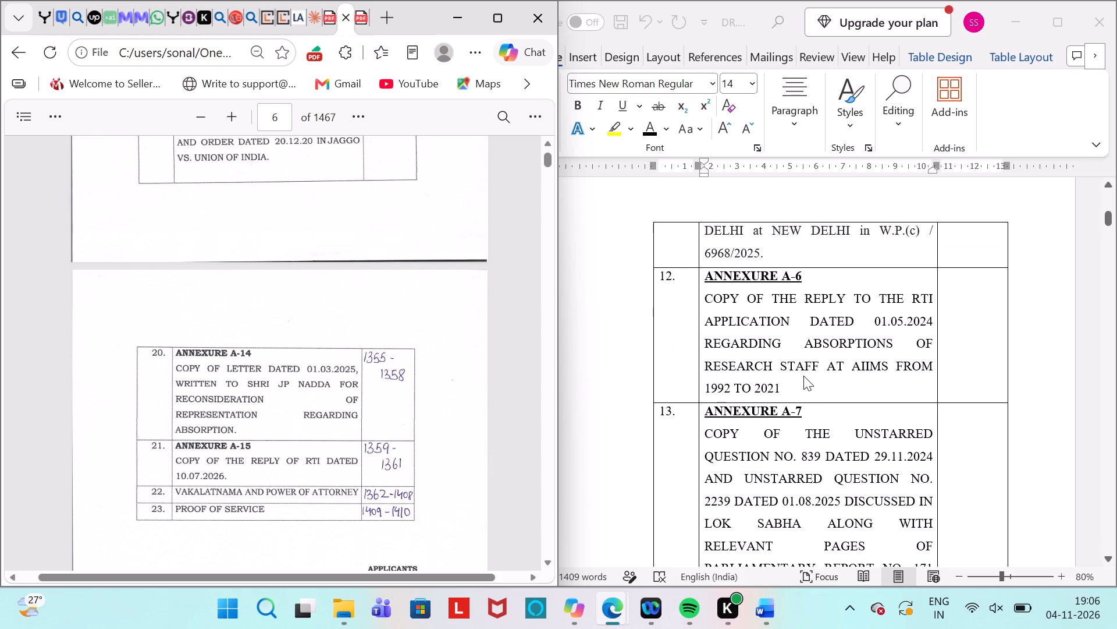
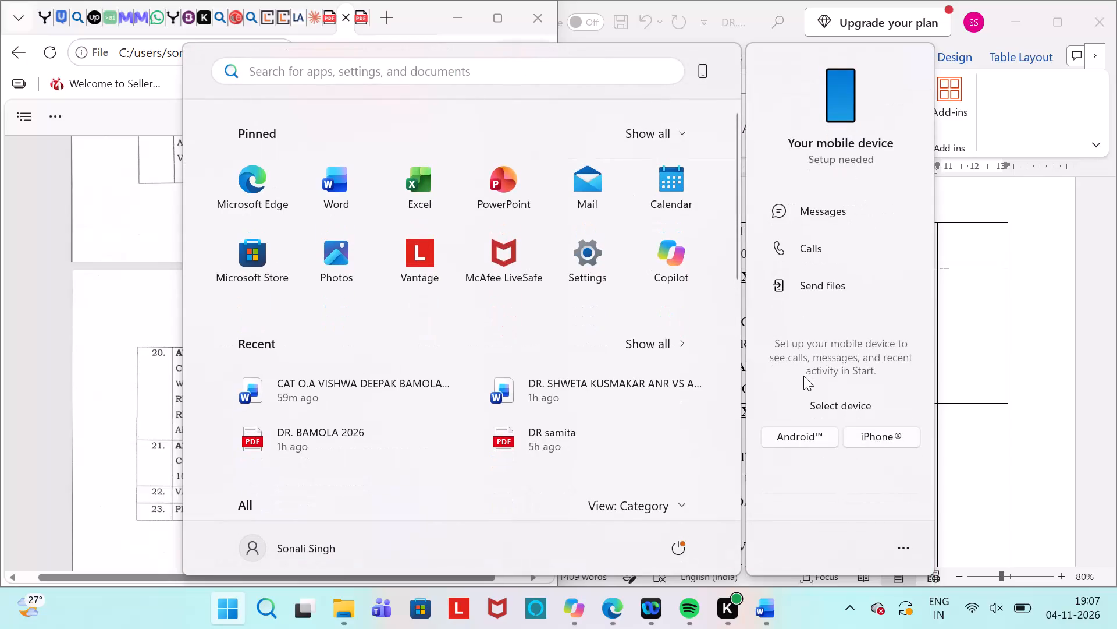
Put the computer to sleep.
{"action": "left_click", "coordinate": [684, 550]}
{"action": "left_click", "coordinate": [635, 403]}
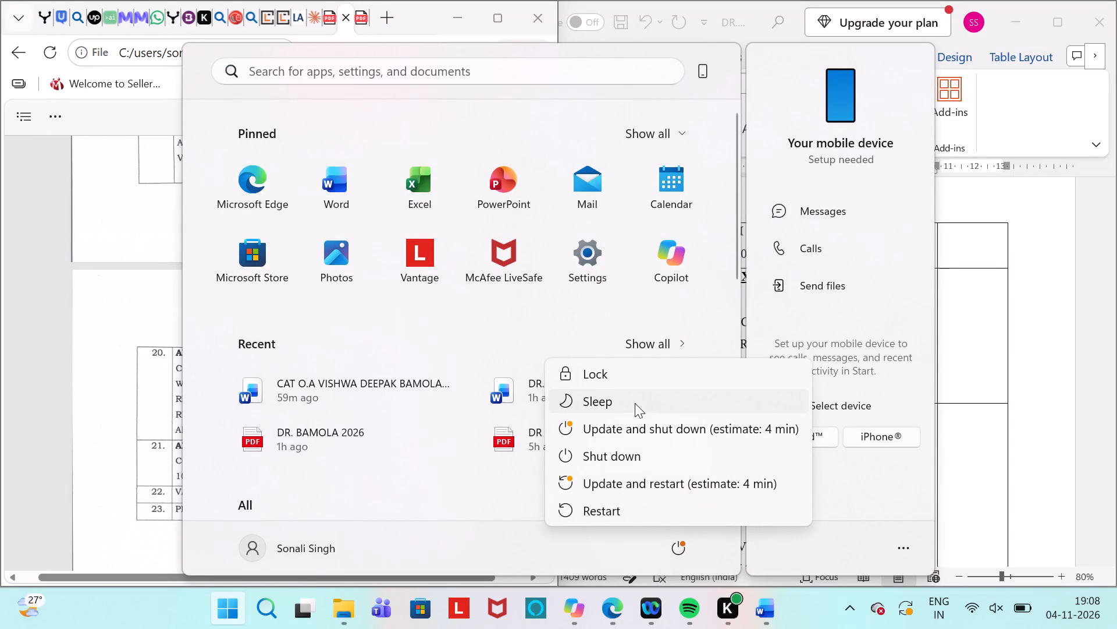
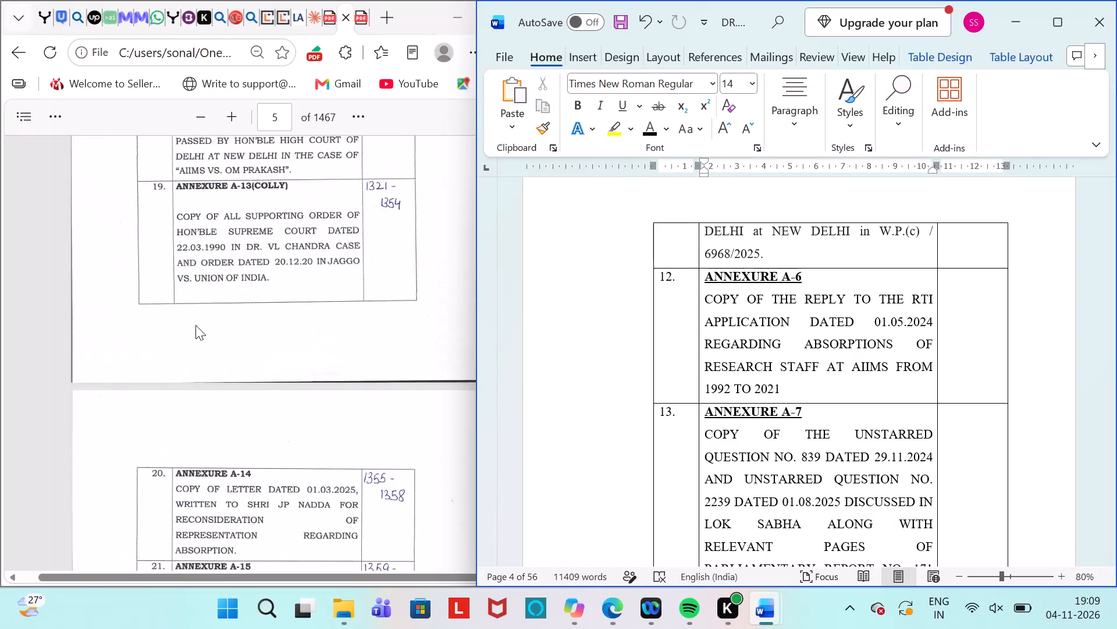
Review the reference PDF's index entries from Annexure A-15 back to Annexure A-4.
{"action": "scroll", "coordinate": [195, 325], "scroll_direction": "up", "scroll_amount": 2}
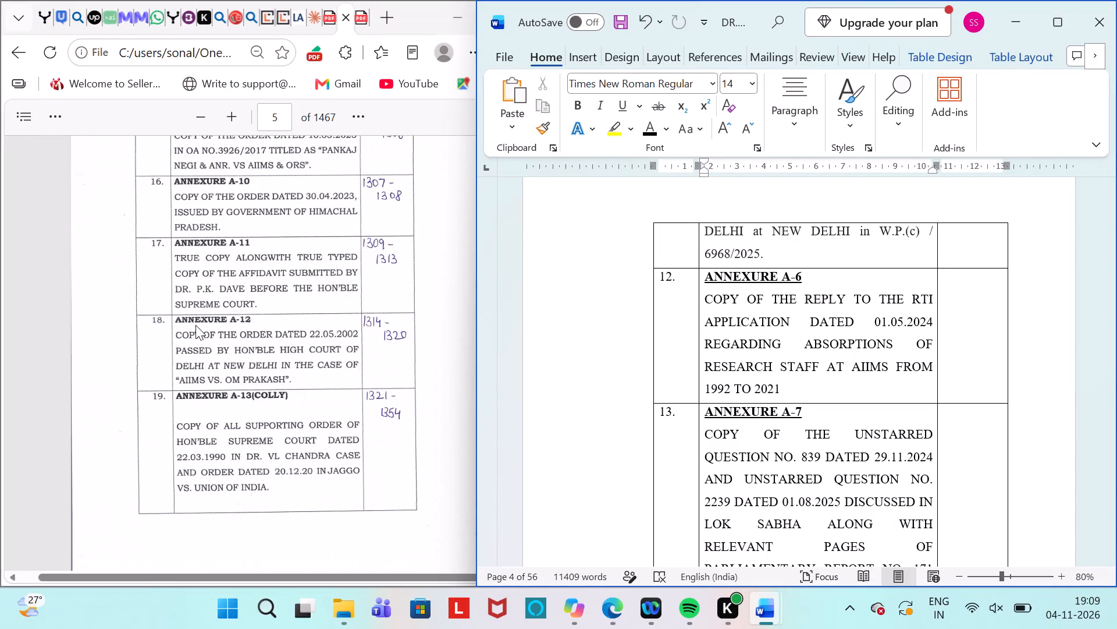
{"action": "scroll", "coordinate": [195, 325], "scroll_direction": "up", "scroll_amount": 3}
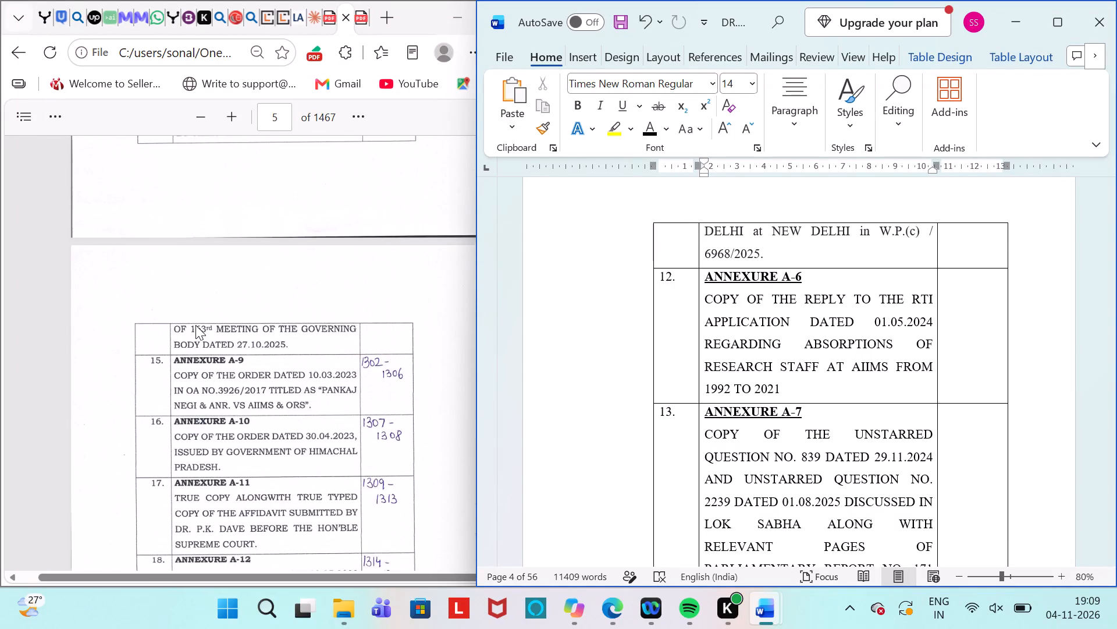
{"action": "scroll", "coordinate": [195, 325], "scroll_direction": "up", "scroll_amount": 2}
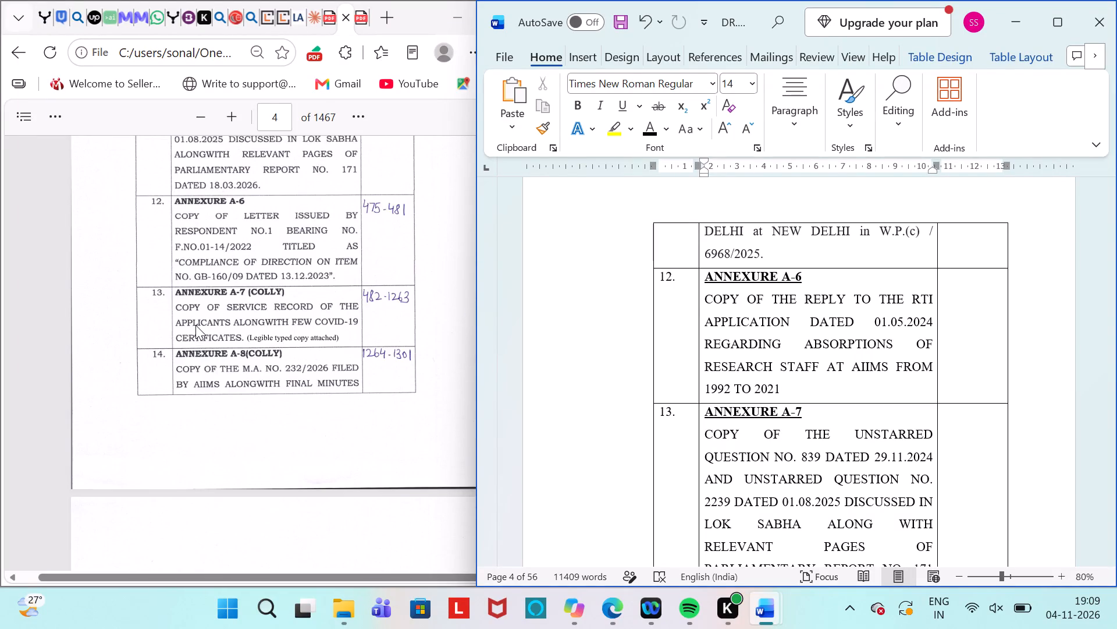
{"action": "scroll", "coordinate": [195, 325], "scroll_direction": "up", "scroll_amount": 2}
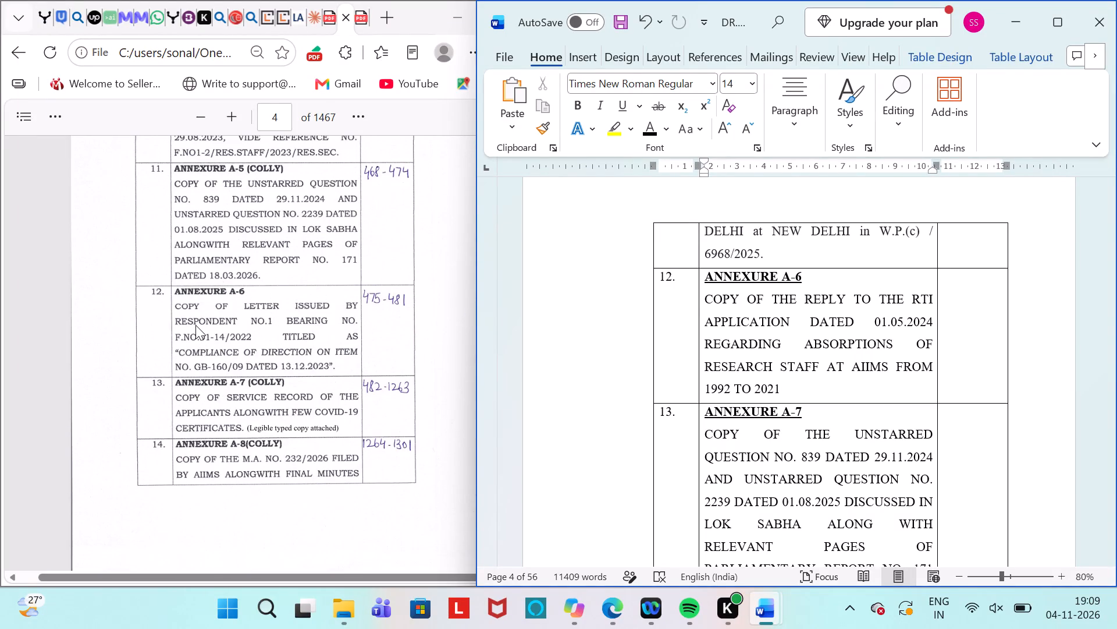
{"action": "scroll", "coordinate": [195, 325], "scroll_direction": "up", "scroll_amount": 1}
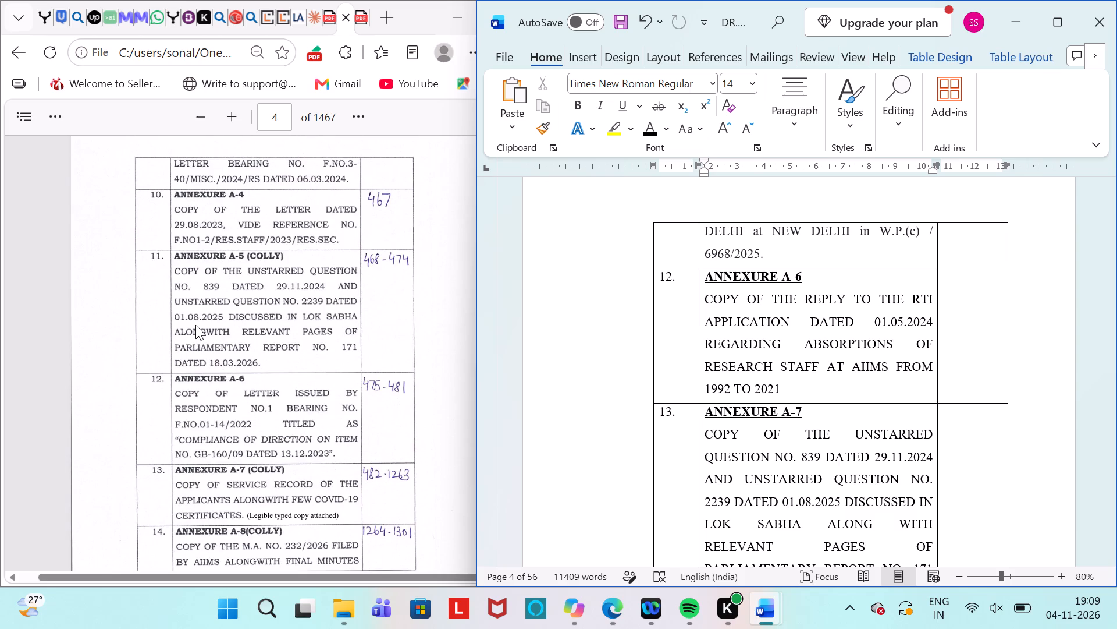
{"action": "scroll", "coordinate": [379, 170], "scroll_direction": "left", "scroll_amount": 2}
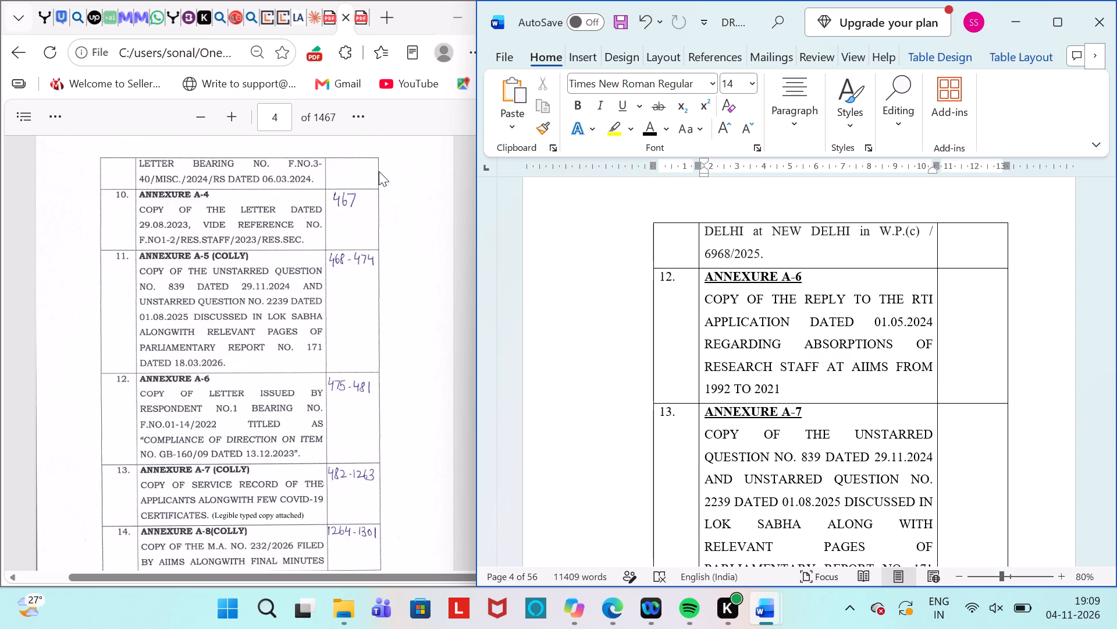
Search the reference PDF for the date 21.05.2025.
{"action": "left_click", "coordinate": [363, 119]}
{"action": "left_click", "coordinate": [502, 119]}
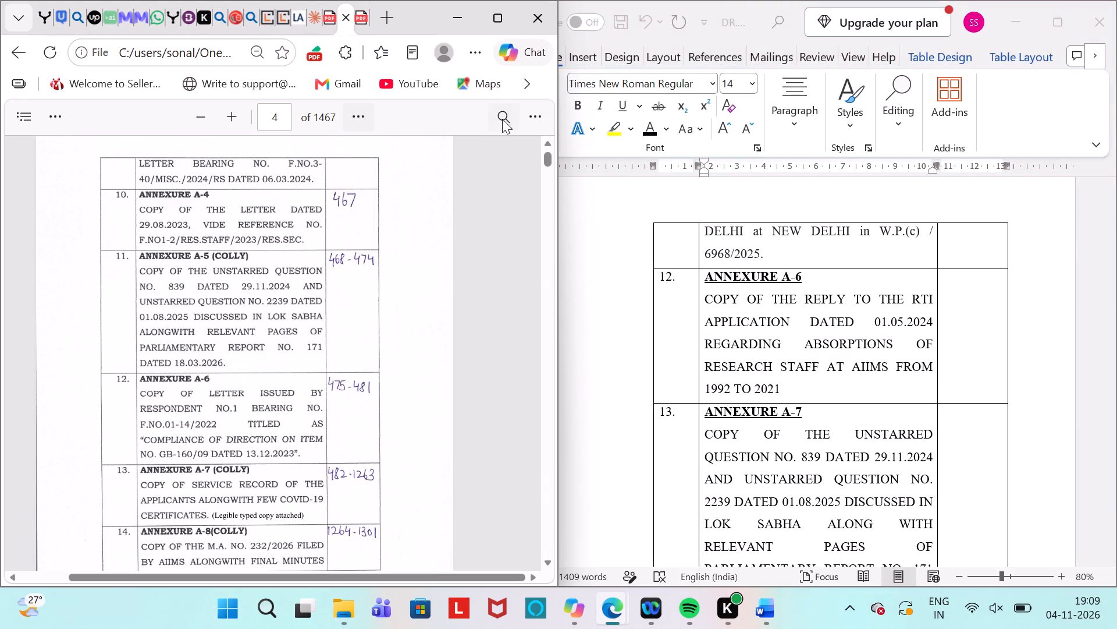
{"action": "left_click", "coordinate": [137, 83]}
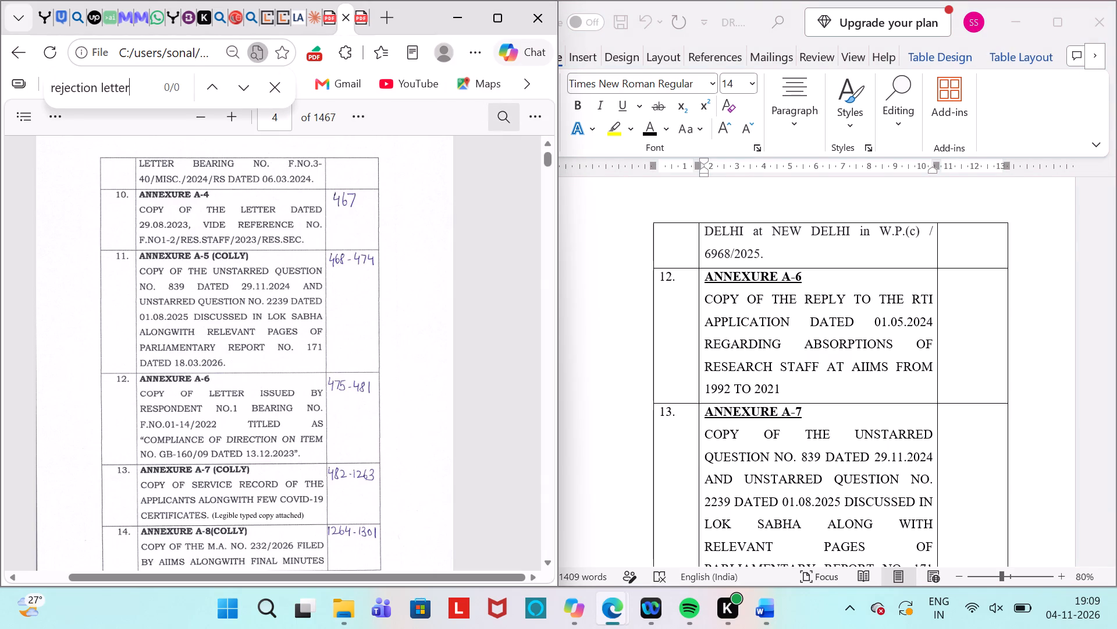
{"action": "key", "text": "BackSpace"}
{"action": "key", "text": "BackSpace"}
{"action": "key", "text": "BackSpace"}
{"action": "key", "text": "BackSpace"}
{"action": "key", "text": "BackSpace"}
{"action": "key", "text": "BackSpace"}
{"action": "key", "text": "BackSpace"}
{"action": "key", "text": "BackSpace"}
{"action": "key", "text": "BackSpace"}
{"action": "key", "text": "BackSpace"}
{"action": "key", "text": "BackSpace"}
{"action": "key", "text": "BackSpace"}
{"action": "key", "text": "BackSpace"}
{"action": "key", "text": "BackSpace"}
{"action": "key", "text": "BackSpace"}
{"action": "key", "text": "BackSpace"}
{"action": "key", "text": "BackSpace"}
{"action": "key", "text": "BackSpace"}
{"action": "key", "text": "BackSpace"}
{"action": "key", "text": "BackSpace"}
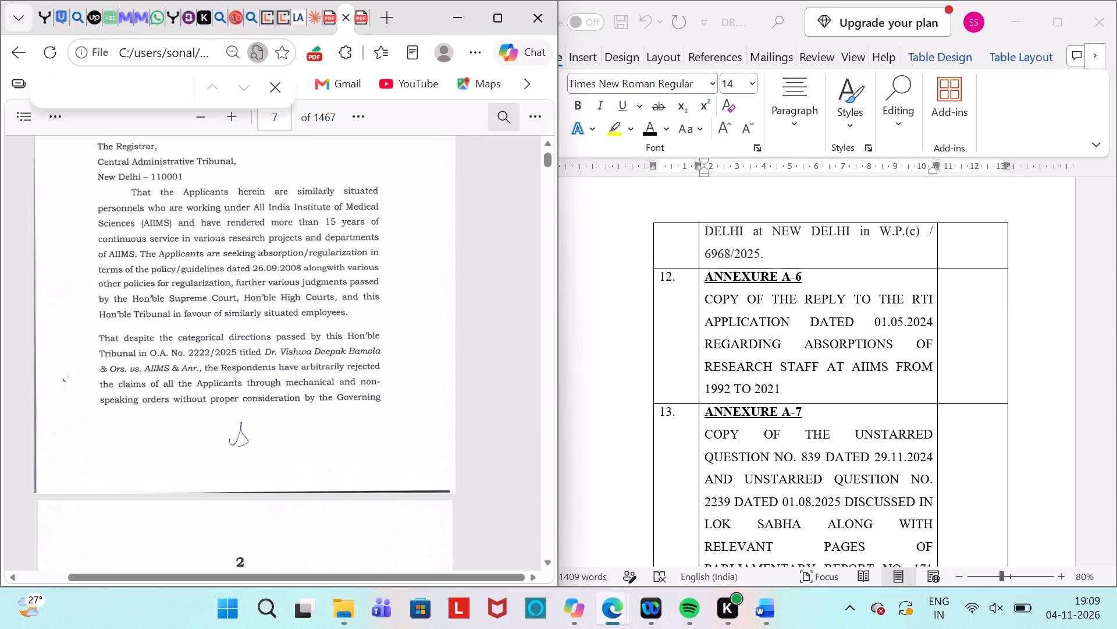
{"action": "type", "text": "21"}
{"action": "key", "text": "period"}
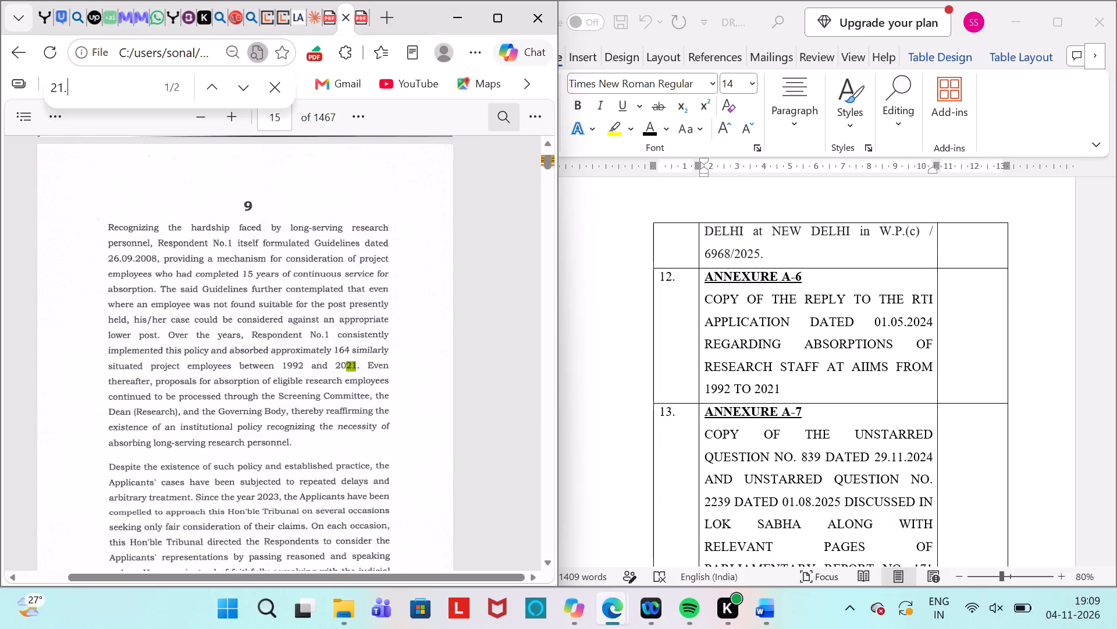
{"action": "type", "text": "05.2"}
{"action": "type", "text": "025"}
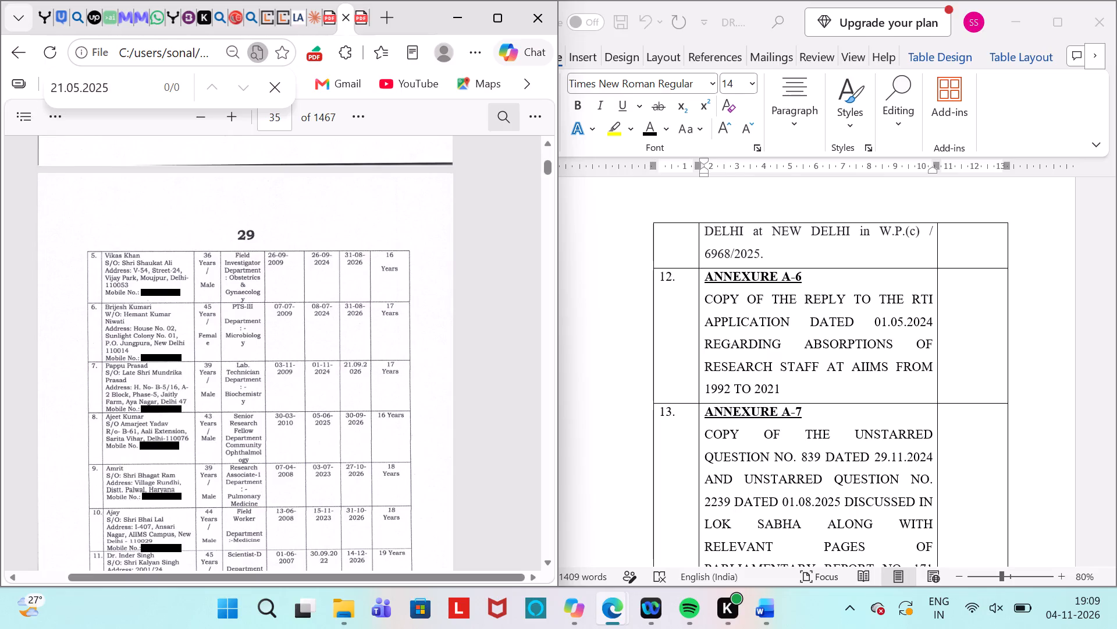
{"action": "key", "text": "Return"}
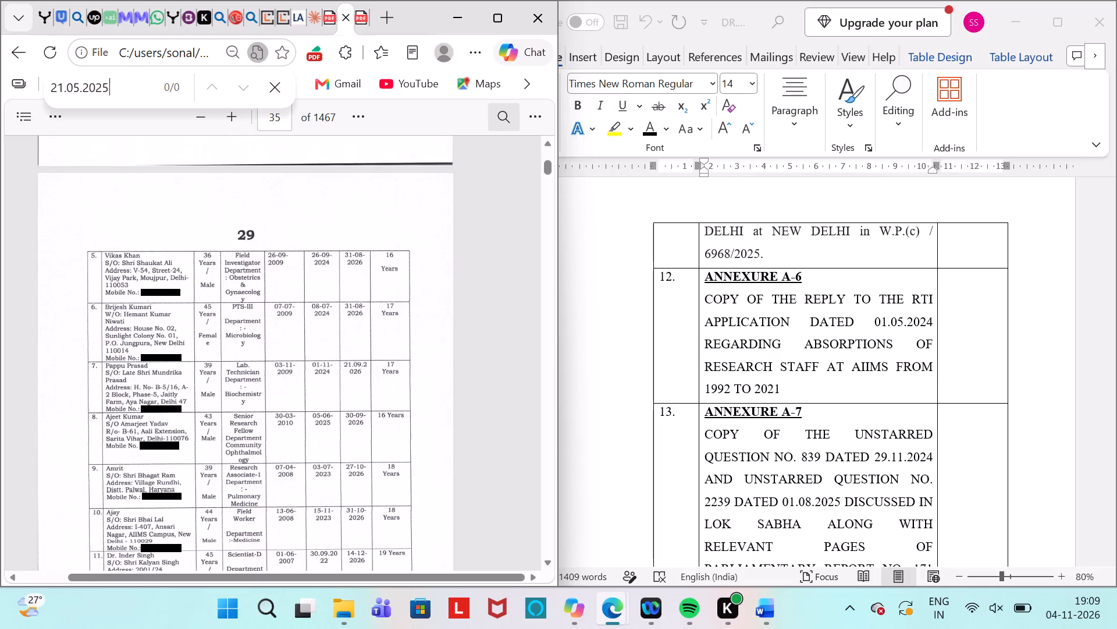
Search the reference PDF for the shortened date 21.05, clear the search text and close the search.
{"action": "left_click", "coordinate": [149, 87]}
{"action": "key", "text": "BackSpace"}
{"action": "key", "text": "BackSpace"}
{"action": "key", "text": "BackSpace"}
{"action": "key", "text": "BackSpace"}
{"action": "key", "text": "BackSpace"}
{"action": "key", "text": "BackSpace"}
{"action": "key", "text": "BackSpace"}
{"action": "key", "text": "BackSpace"}
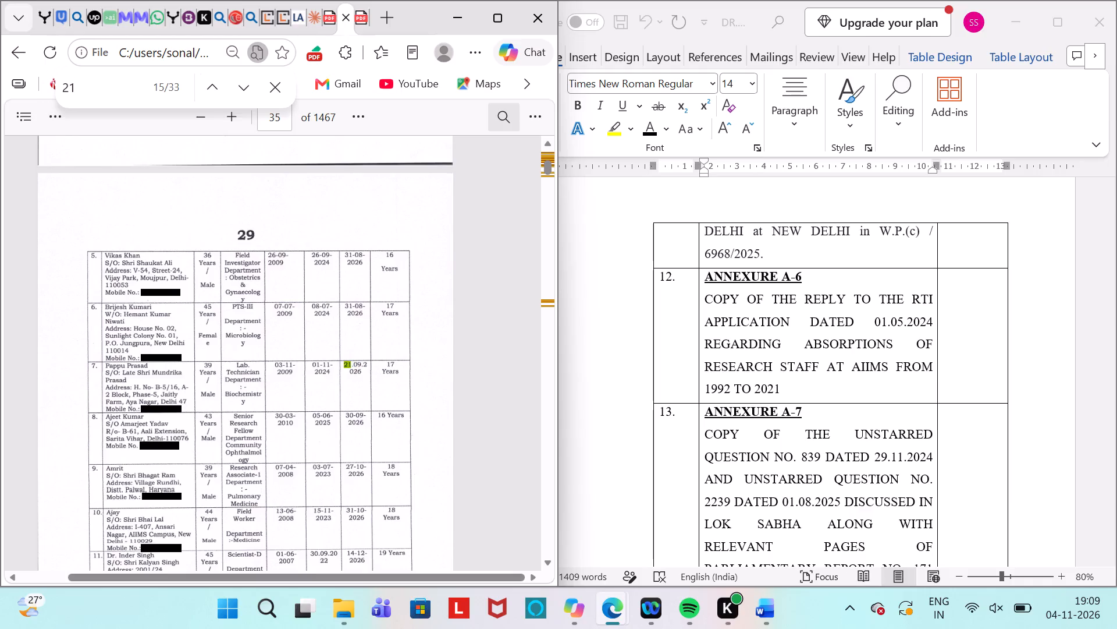
{"action": "key", "text": "period"}
{"action": "type", "text": "05"}
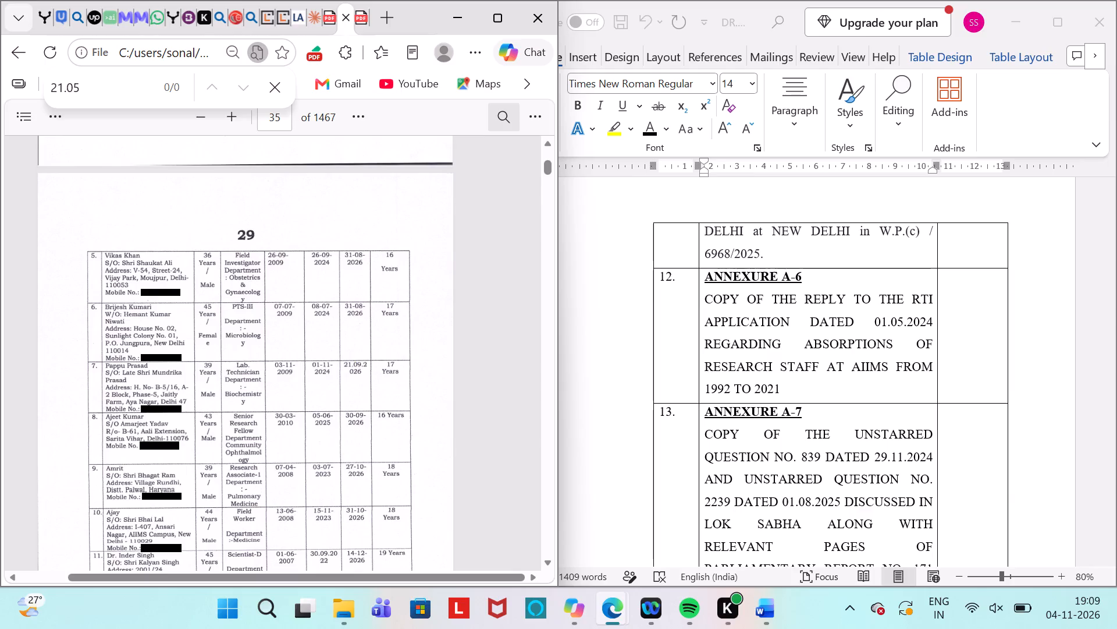
{"action": "key", "text": "BackSpace"}
{"action": "key", "text": "BackSpace"}
{"action": "key", "text": "BackSpace"}
{"action": "key", "text": "BackSpace"}
{"action": "key", "text": "BackSpace"}
{"action": "key", "text": "BackSpace"}
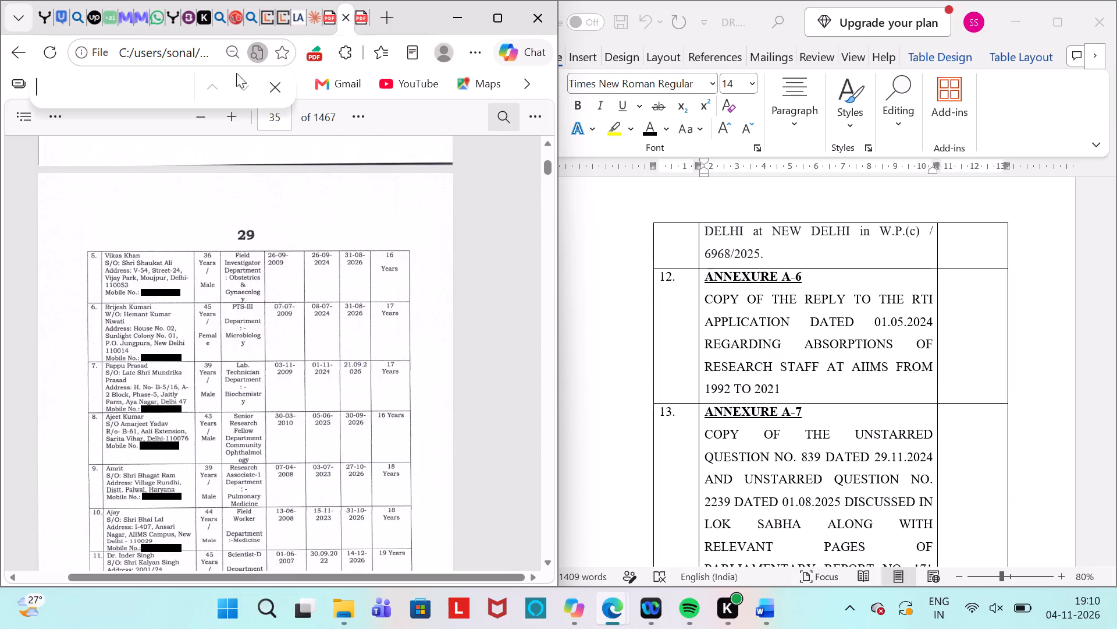
{"action": "left_click", "coordinate": [272, 86]}
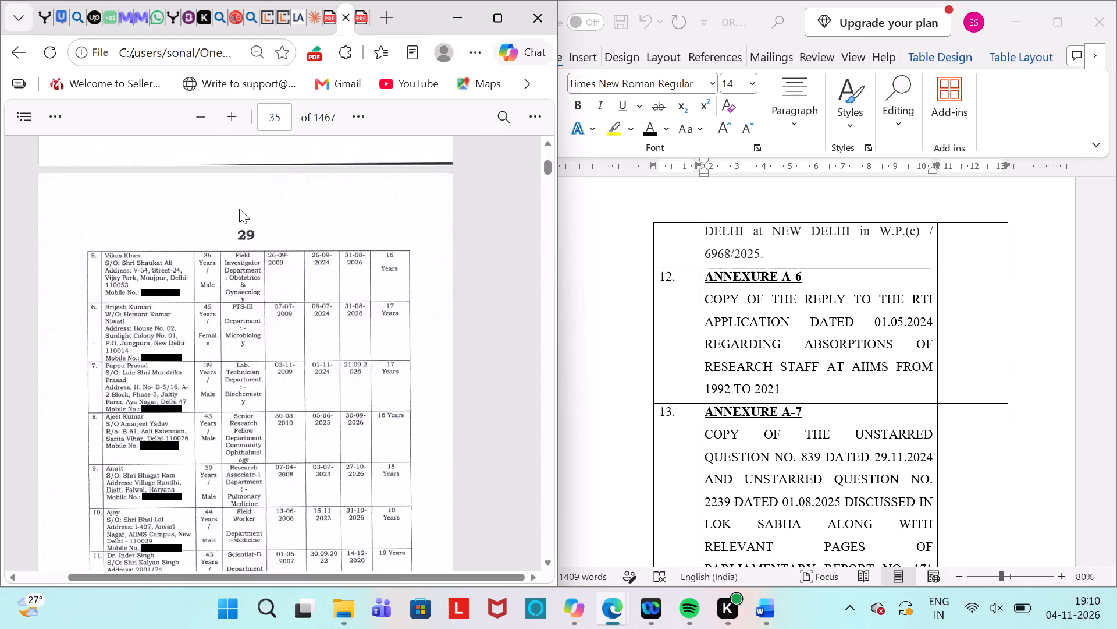
Look through the reference PDF's applicant tables, case details and memo of parties.
{"action": "scroll", "coordinate": [239, 209], "scroll_direction": "down", "scroll_amount": 13}
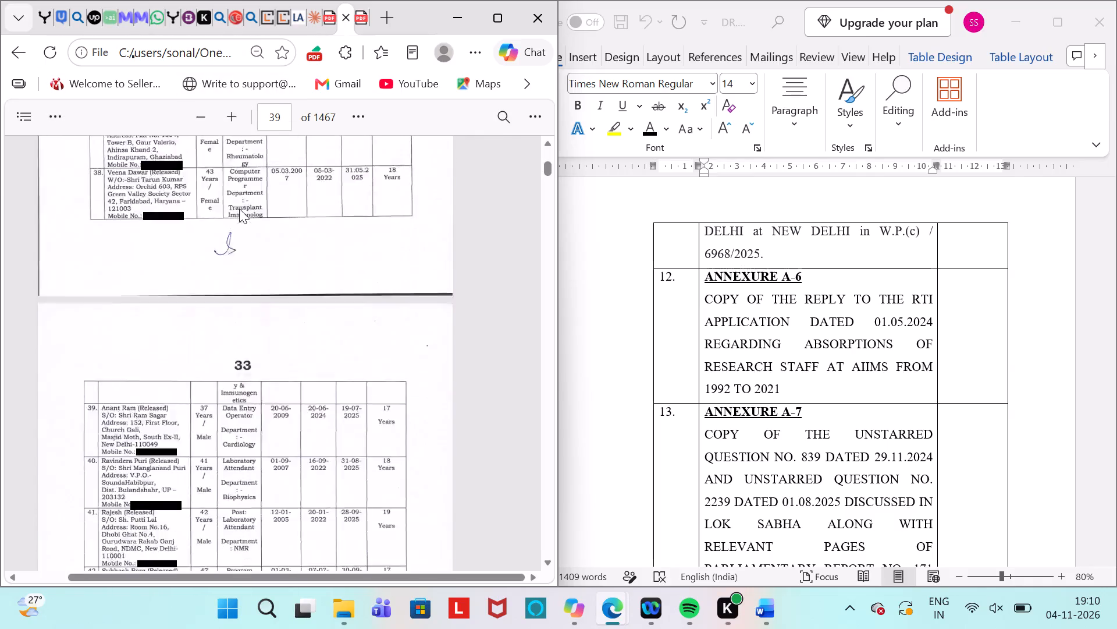
{"action": "scroll", "coordinate": [239, 209], "scroll_direction": "down", "scroll_amount": 3}
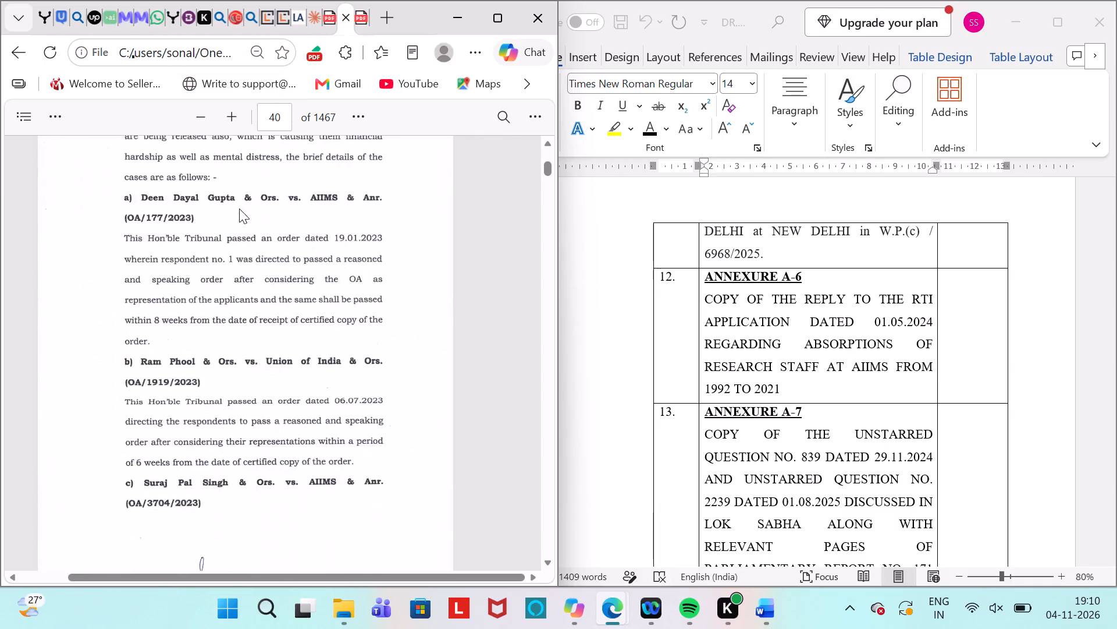
{"action": "scroll", "coordinate": [239, 209], "scroll_direction": "up", "scroll_amount": 16}
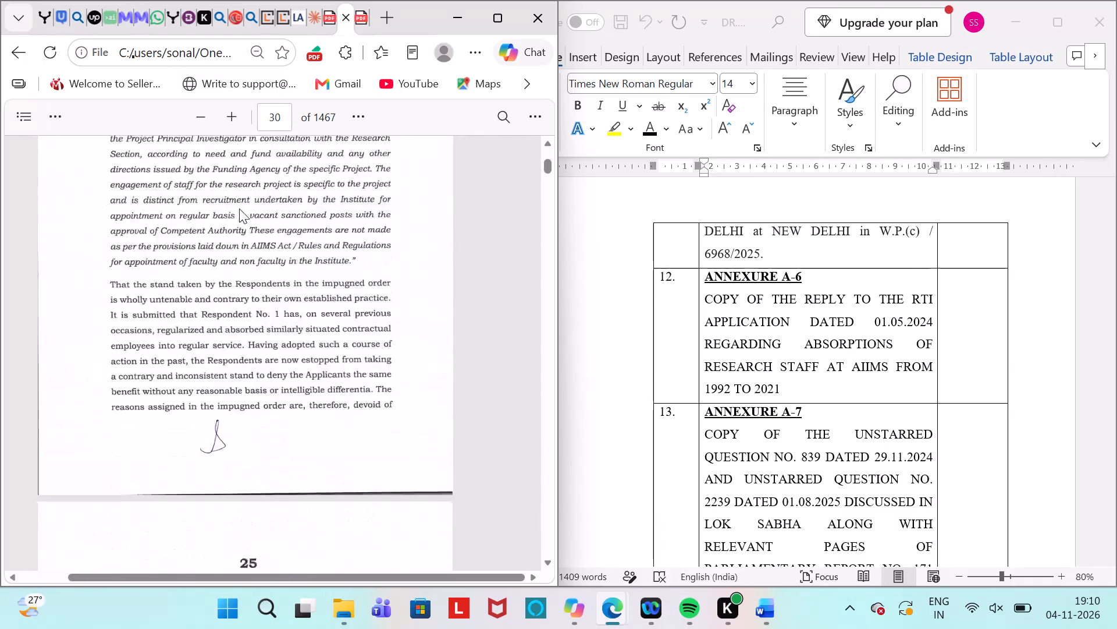
{"action": "scroll", "coordinate": [239, 209], "scroll_direction": "up", "scroll_amount": 6}
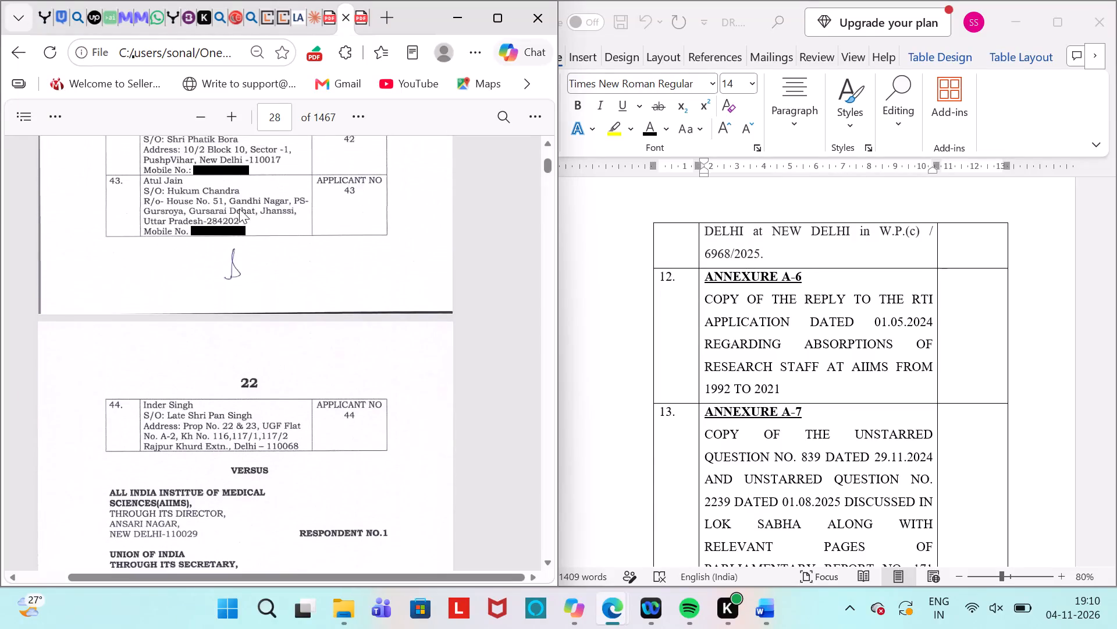
{"action": "scroll", "coordinate": [239, 209], "scroll_direction": "up", "scroll_amount": 10}
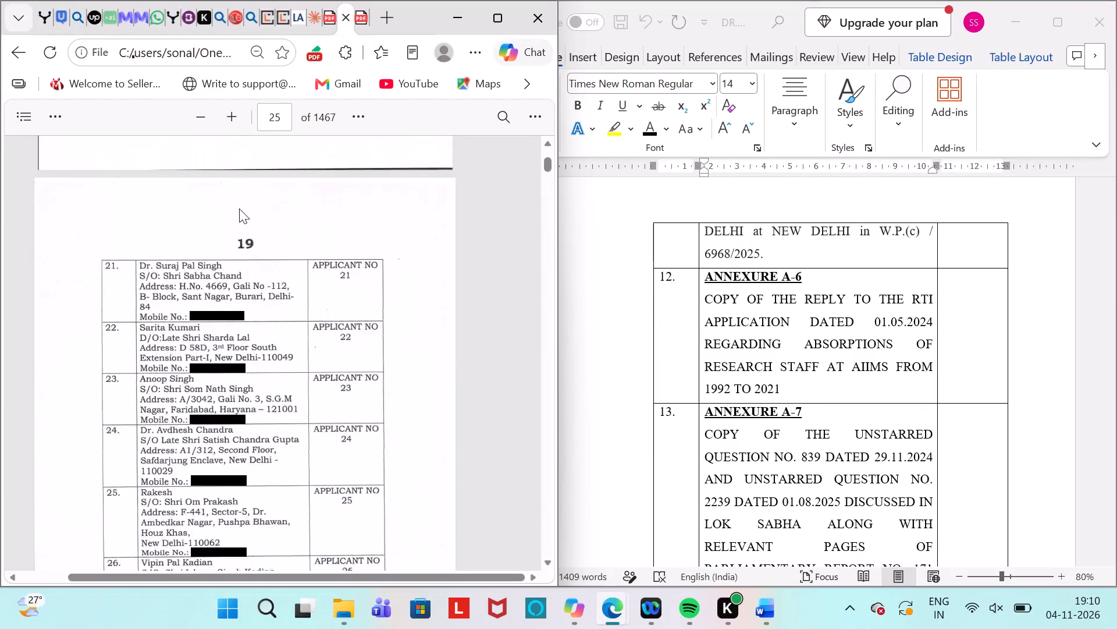
{"action": "scroll", "coordinate": [239, 209], "scroll_direction": "up", "scroll_amount": 8}
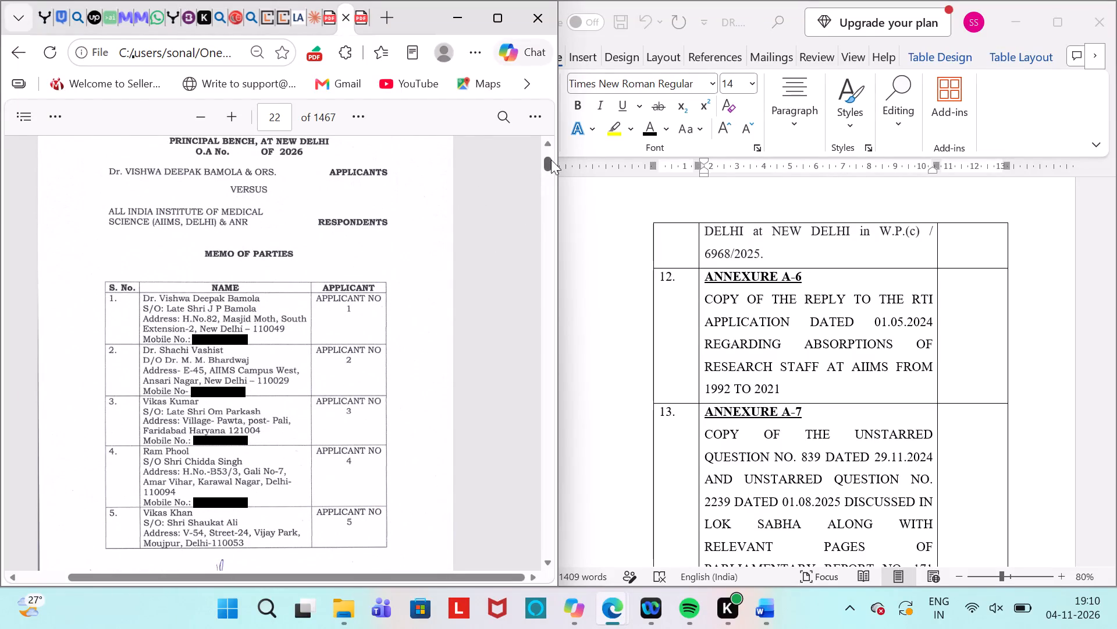
Return to the reference PDF's index and examine its Compilation I entries through the impugned order.
{"action": "left_click_drag", "start_coordinate": [551, 160], "coordinate": [550, 139]}
{"action": "scroll", "coordinate": [374, 283], "scroll_direction": "down", "scroll_amount": 2}
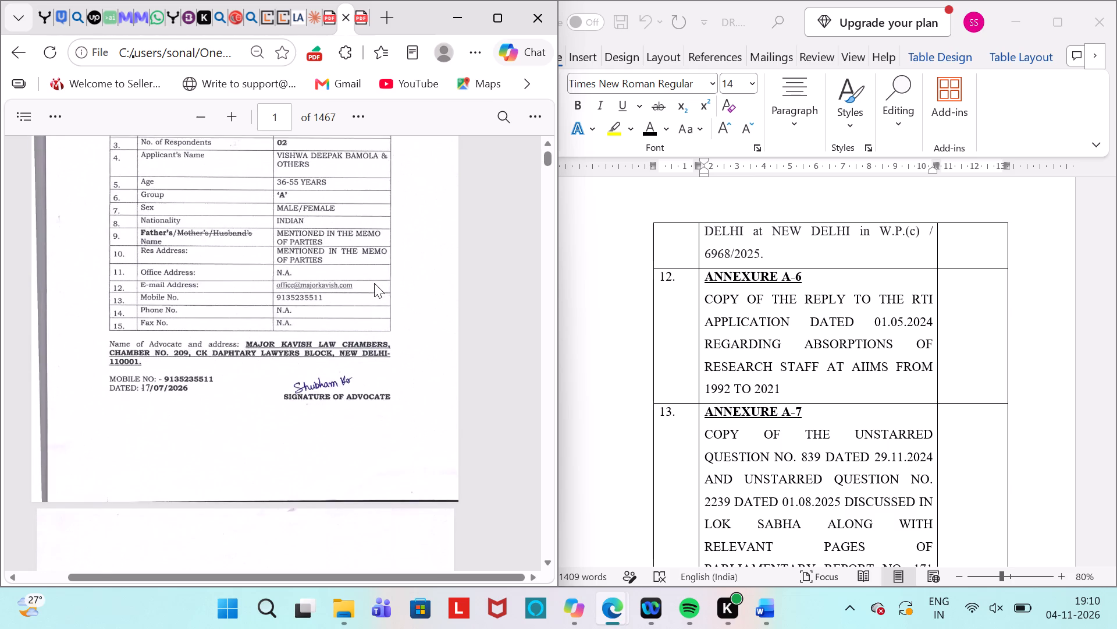
{"action": "scroll", "coordinate": [374, 283], "scroll_direction": "down", "scroll_amount": 6}
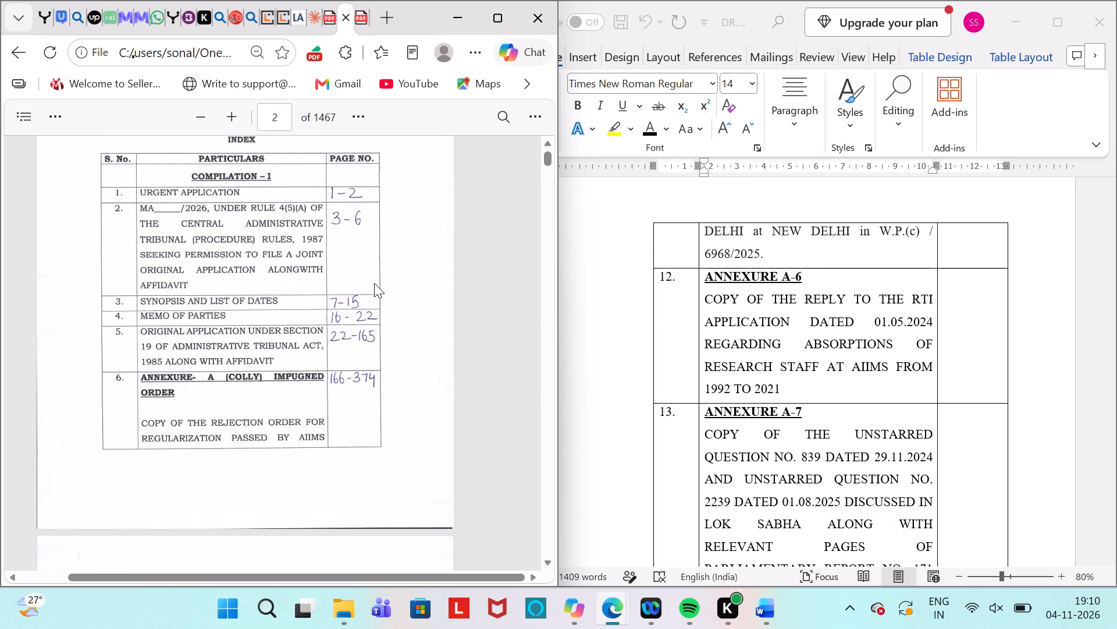
{"action": "scroll", "coordinate": [374, 283], "scroll_direction": "down", "scroll_amount": 1}
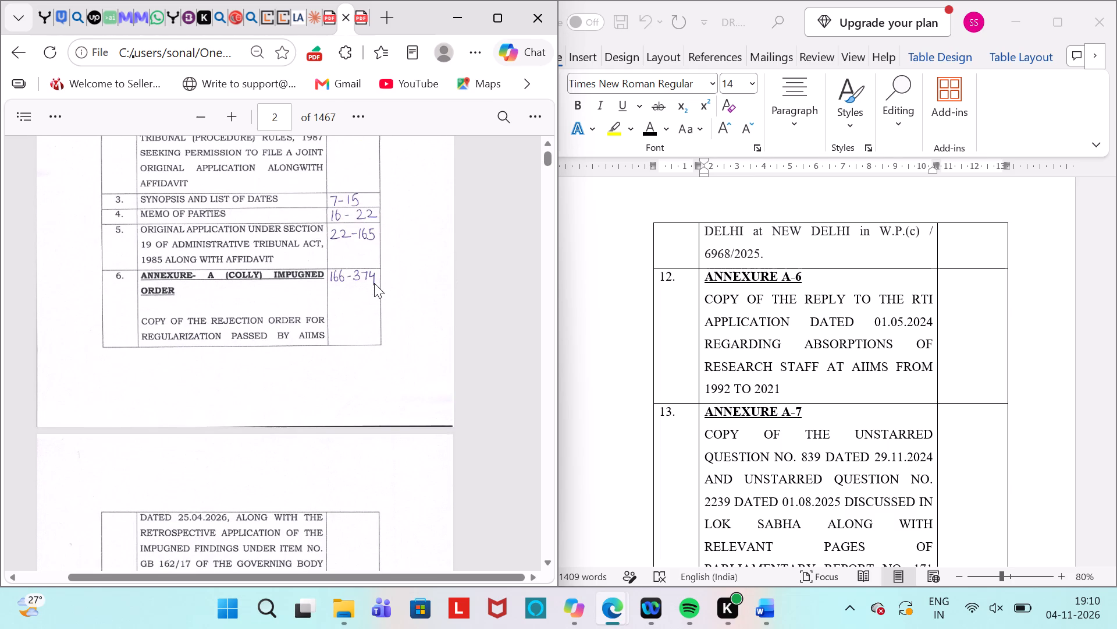
Compare the Word document's index entries 4 to 11 with the reference PDF's index around Annexure A and Compilation II.
{"action": "scroll", "coordinate": [797, 260], "scroll_direction": "up", "scroll_amount": 6}
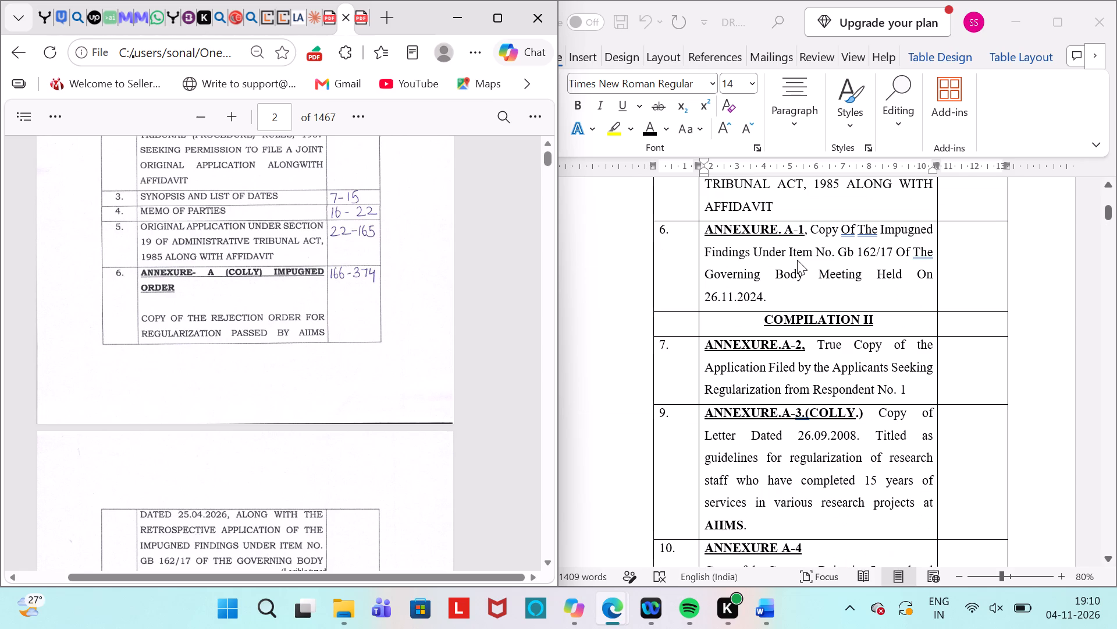
{"action": "scroll", "coordinate": [797, 260], "scroll_direction": "up", "scroll_amount": 3}
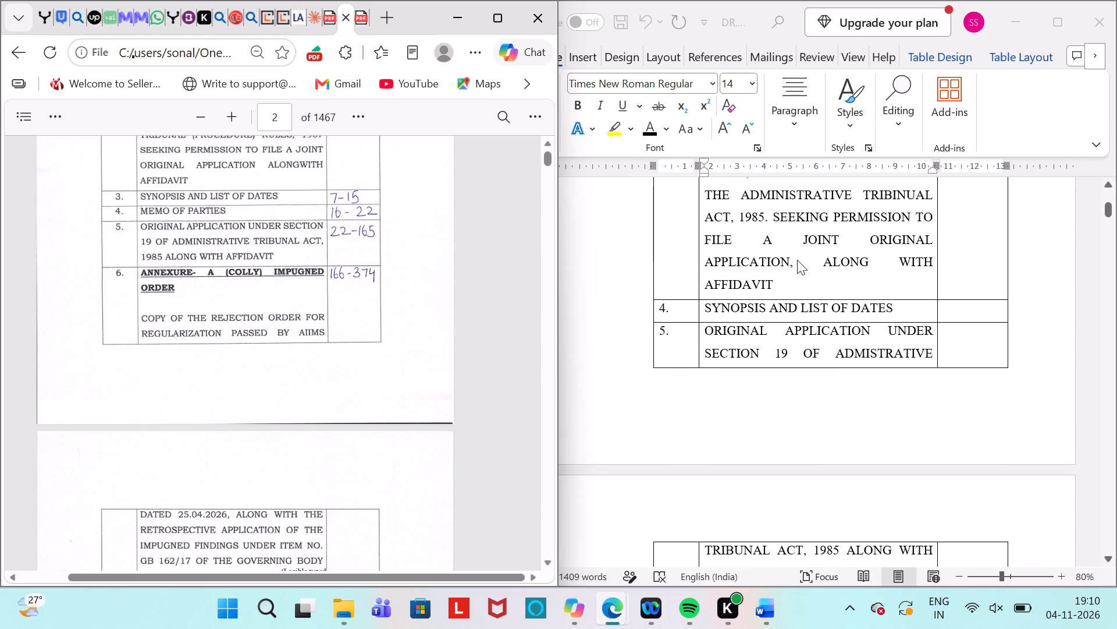
{"action": "scroll", "coordinate": [797, 260], "scroll_direction": "down", "scroll_amount": 1}
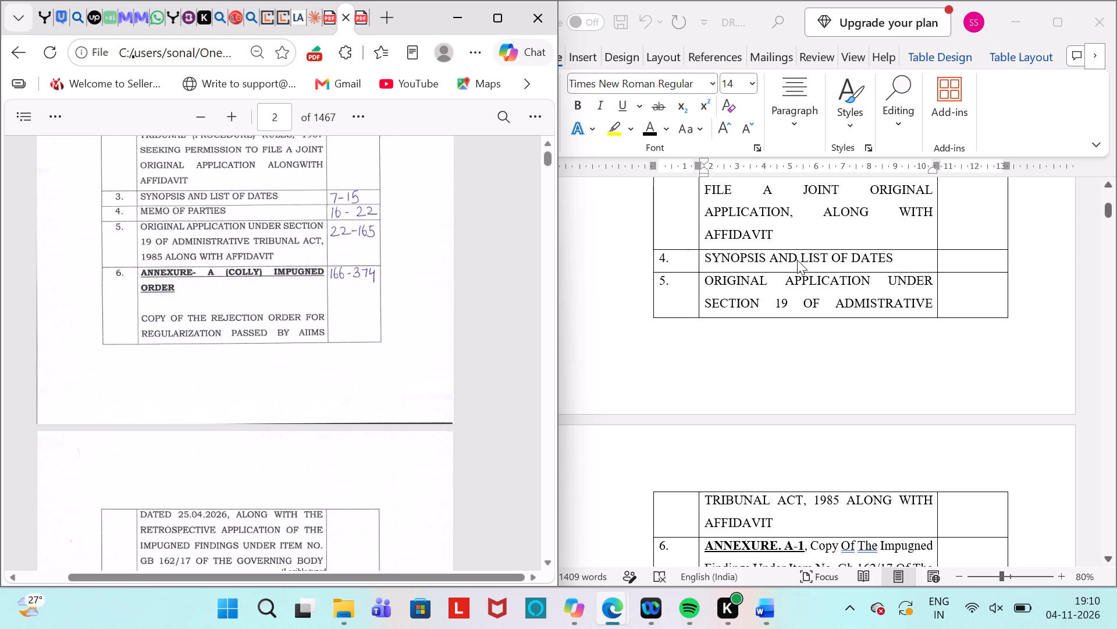
{"action": "scroll", "coordinate": [797, 260], "scroll_direction": "down", "scroll_amount": 2}
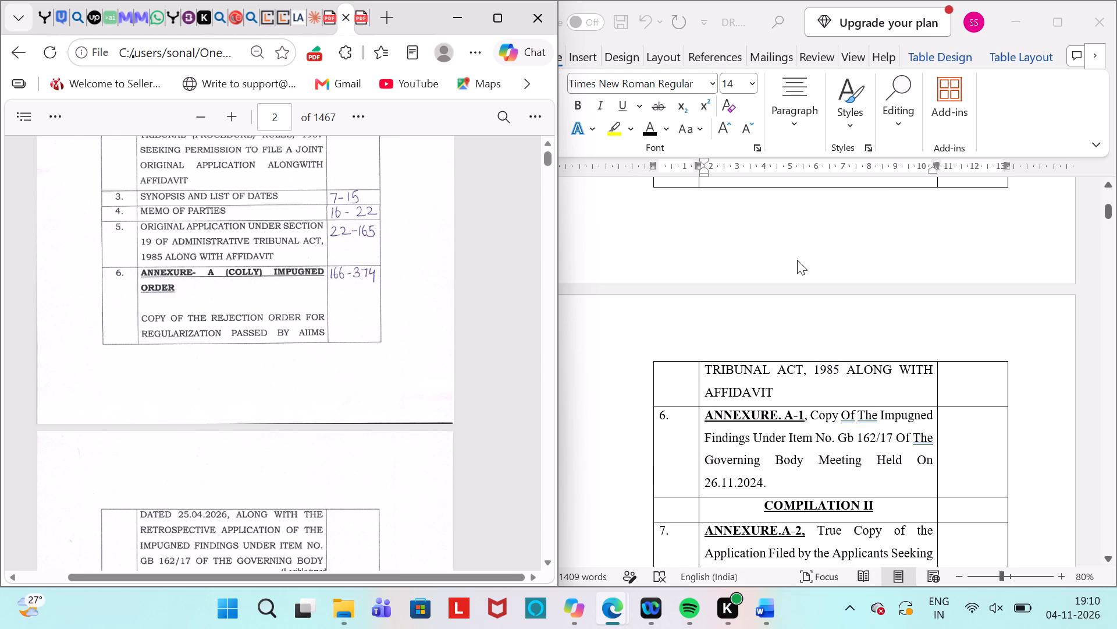
{"action": "scroll", "coordinate": [797, 260], "scroll_direction": "down", "scroll_amount": 1}
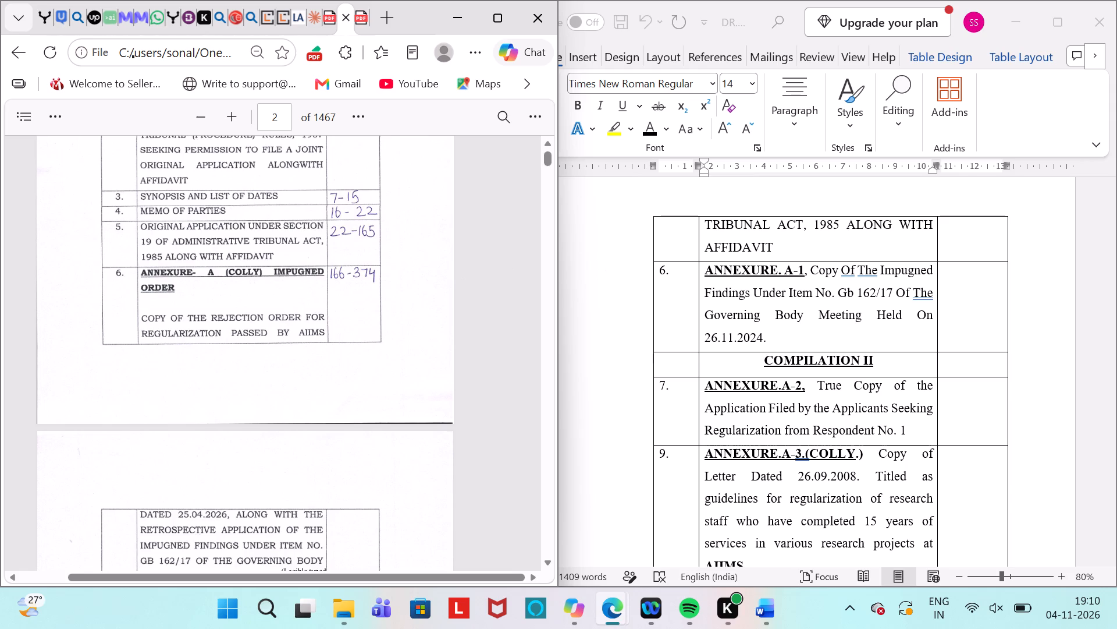
{"action": "scroll", "coordinate": [323, 320], "scroll_direction": "down", "scroll_amount": 2}
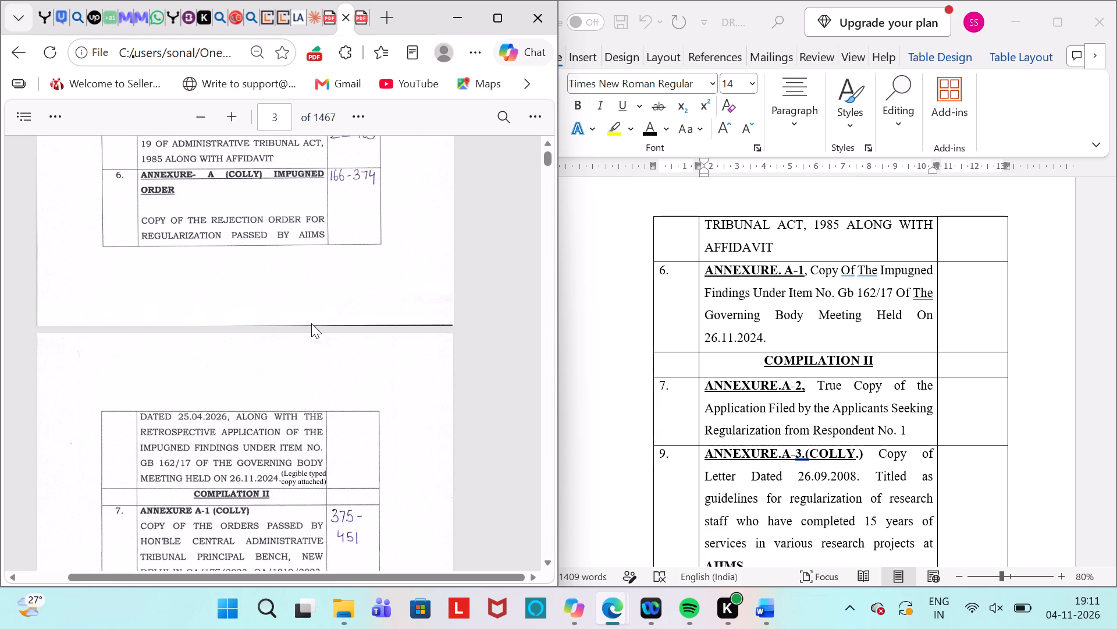
{"action": "scroll", "coordinate": [659, 397], "scroll_direction": "down", "scroll_amount": 1}
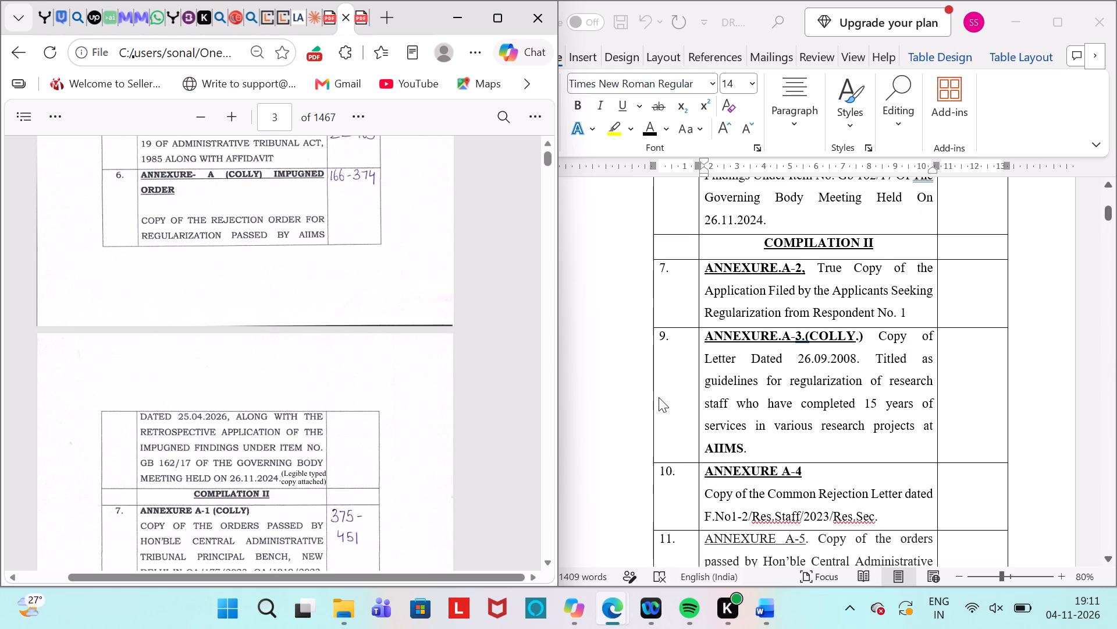
{"action": "scroll", "coordinate": [659, 397], "scroll_direction": "down", "scroll_amount": 1}
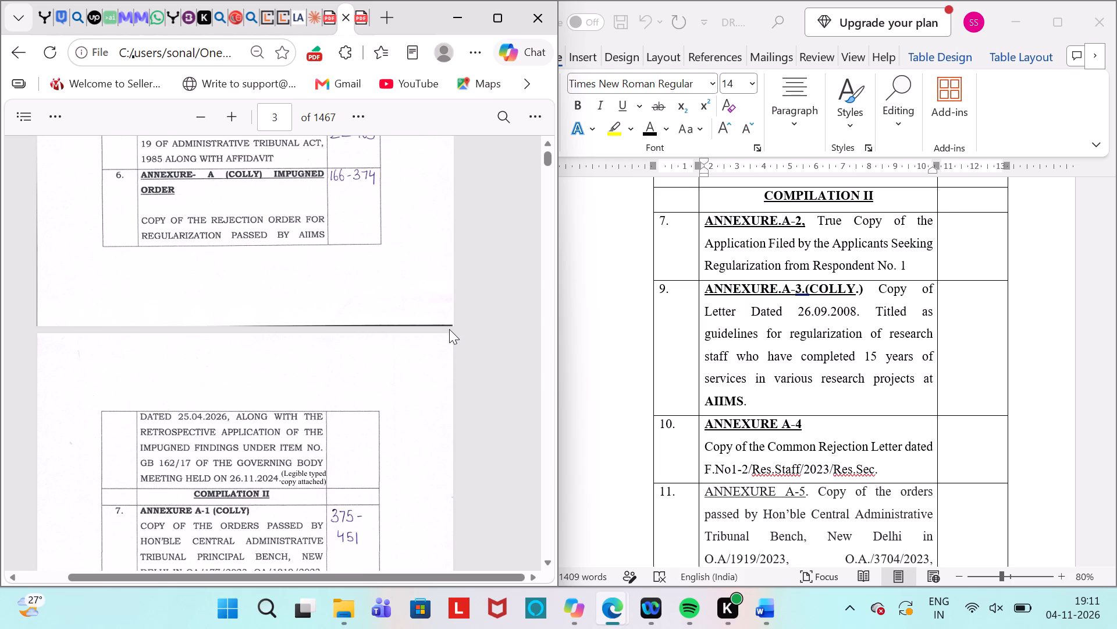
{"action": "scroll", "coordinate": [770, 308], "scroll_direction": "down", "scroll_amount": 1}
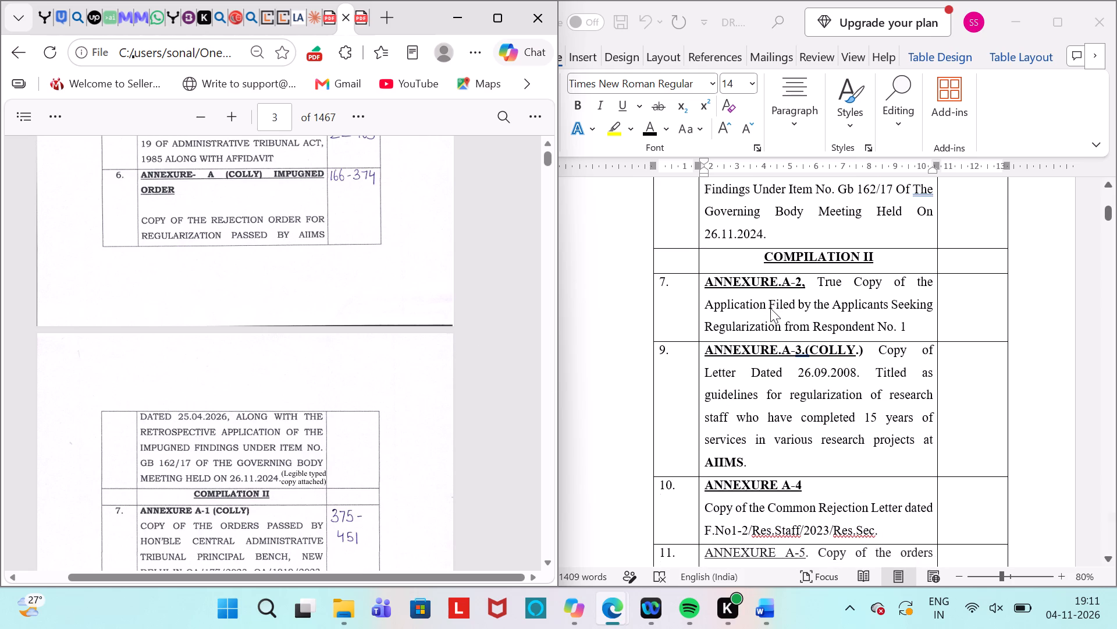
{"action": "scroll", "coordinate": [770, 308], "scroll_direction": "down", "scroll_amount": 1}
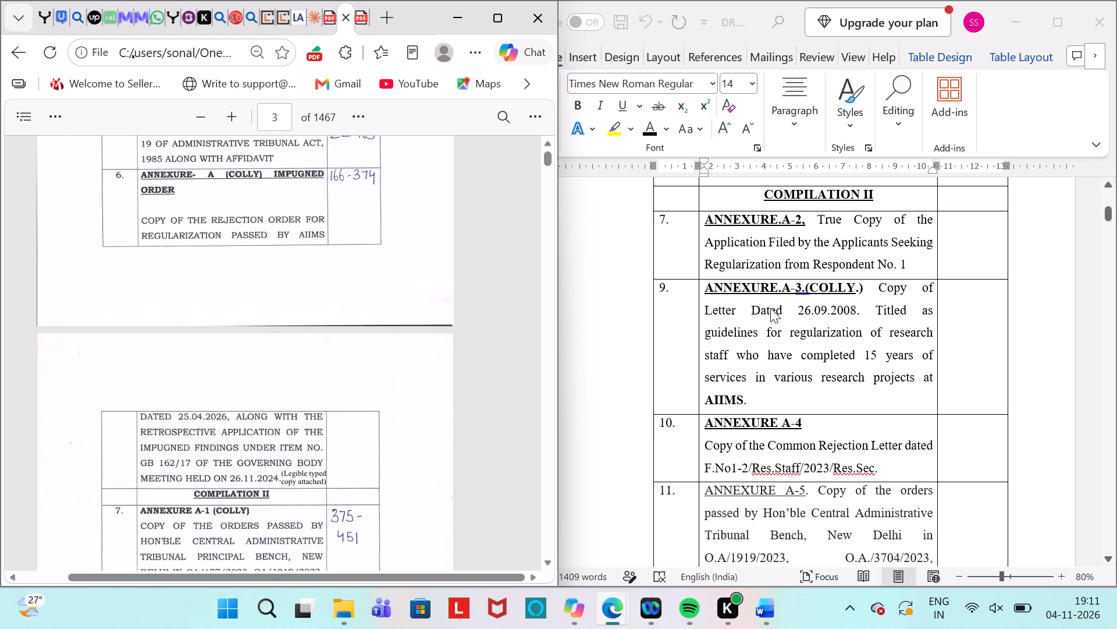
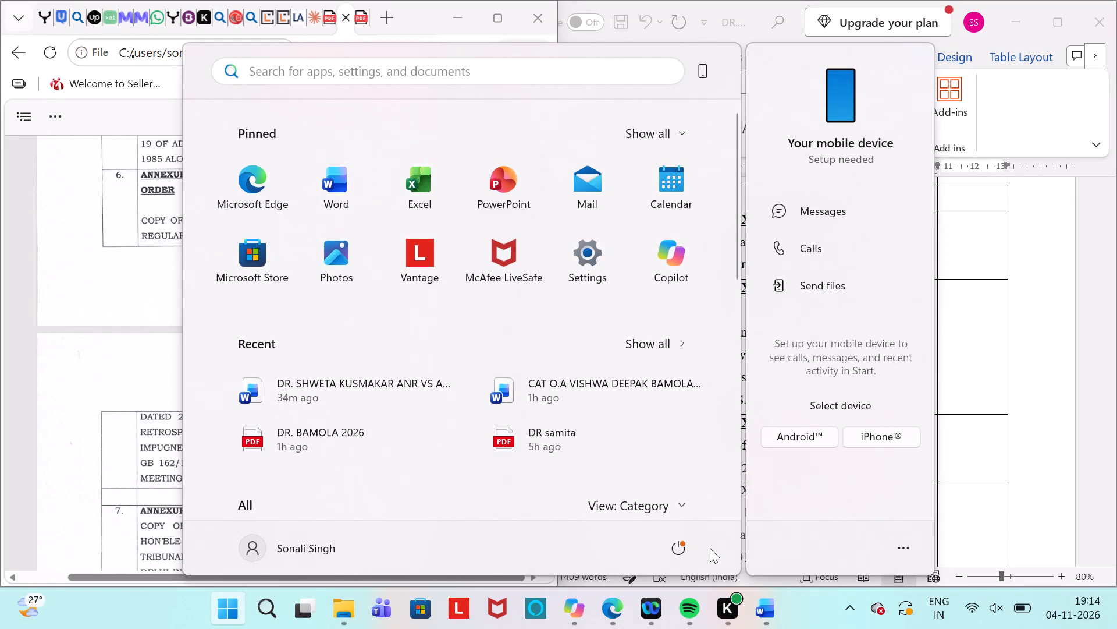
Put the computer to sleep.
{"action": "left_click", "coordinate": [677, 547]}
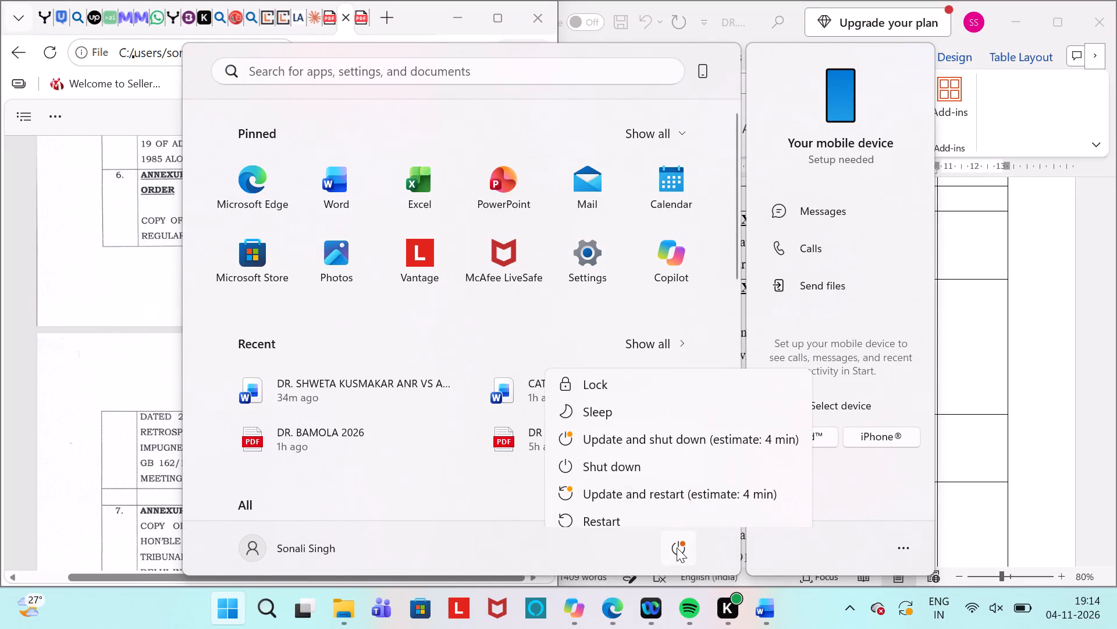
{"action": "left_click", "coordinate": [637, 402]}
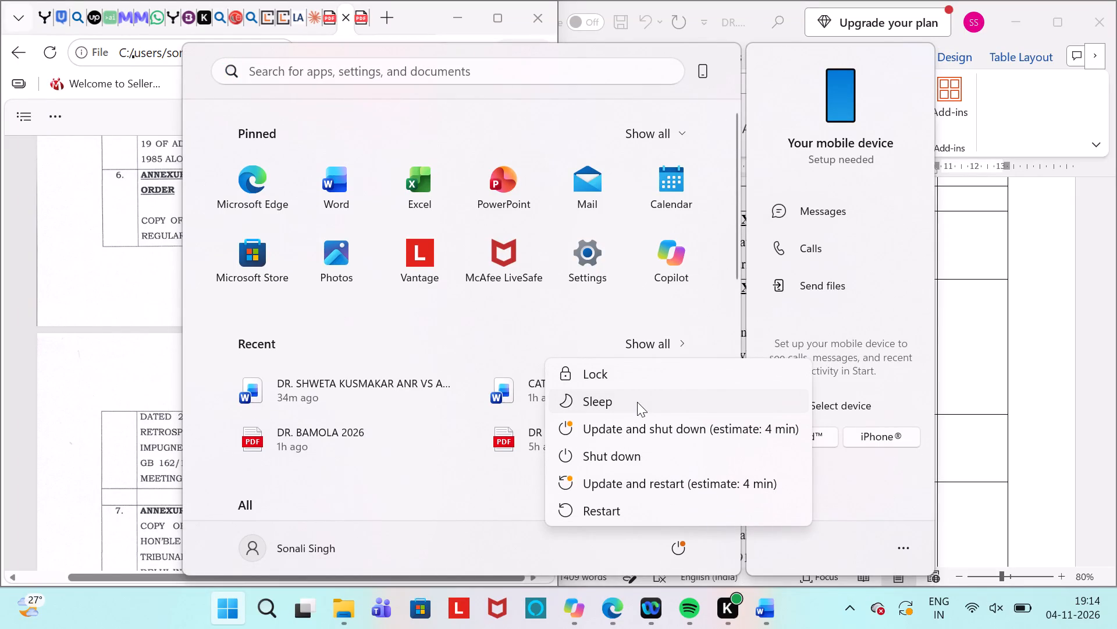